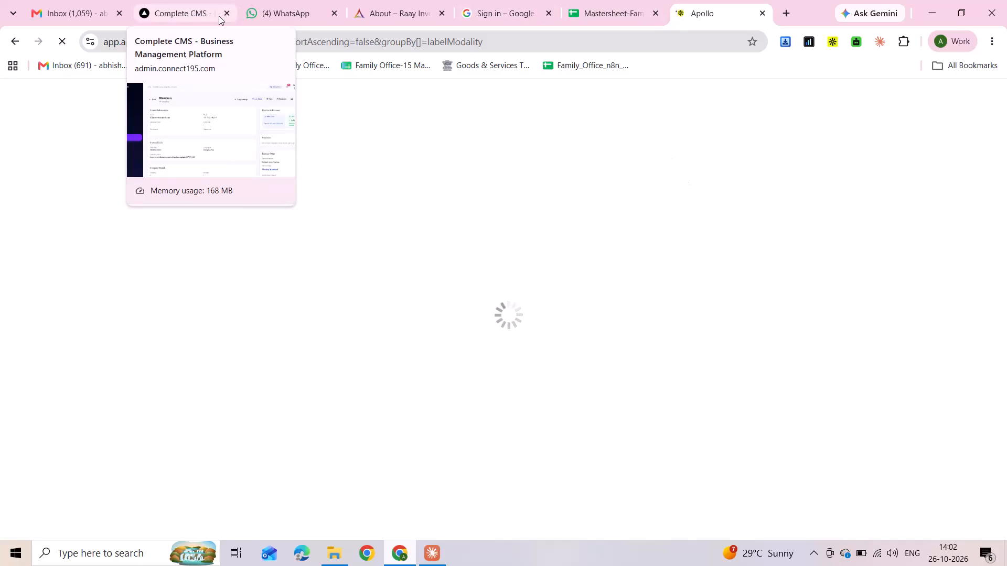
Switch to the Complete CMS, return to the campaign's lead list, and reassign the Bhushan lead to team member AS.
double_click(188, 15)
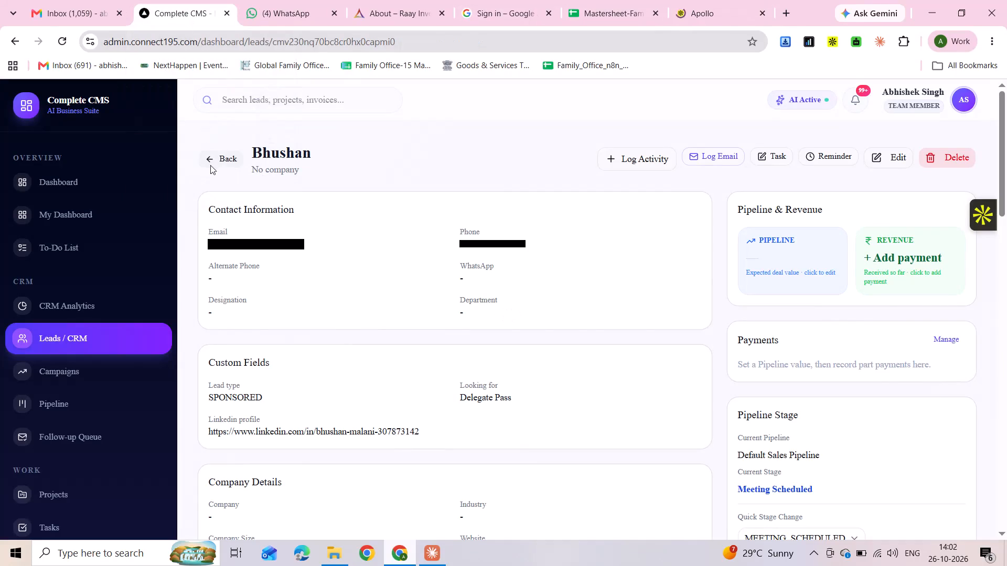
left_click(215, 160)
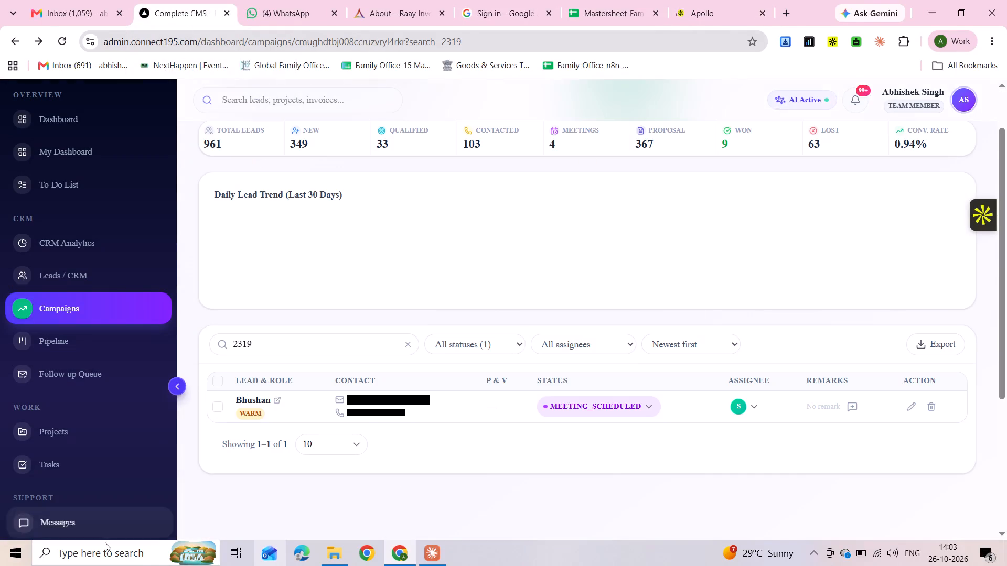
scroll(251, 565, "down", 1)
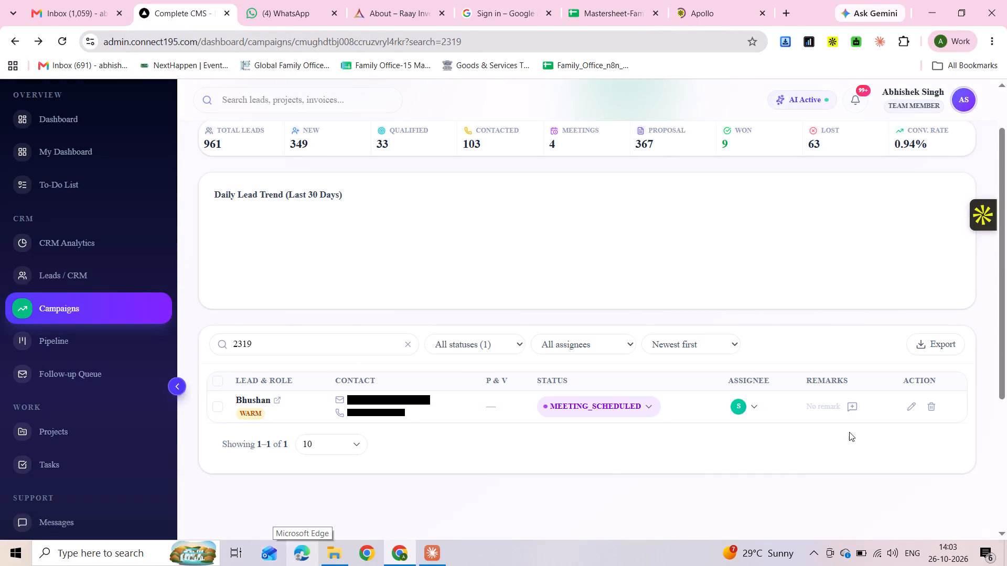
left_click(752, 407)
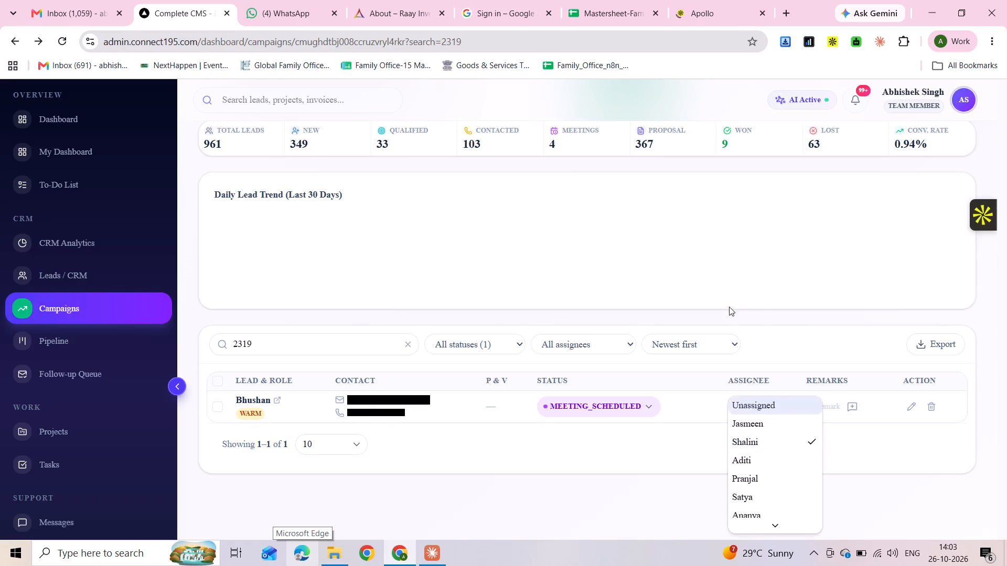
left_click(728, 276)
left_click(753, 405)
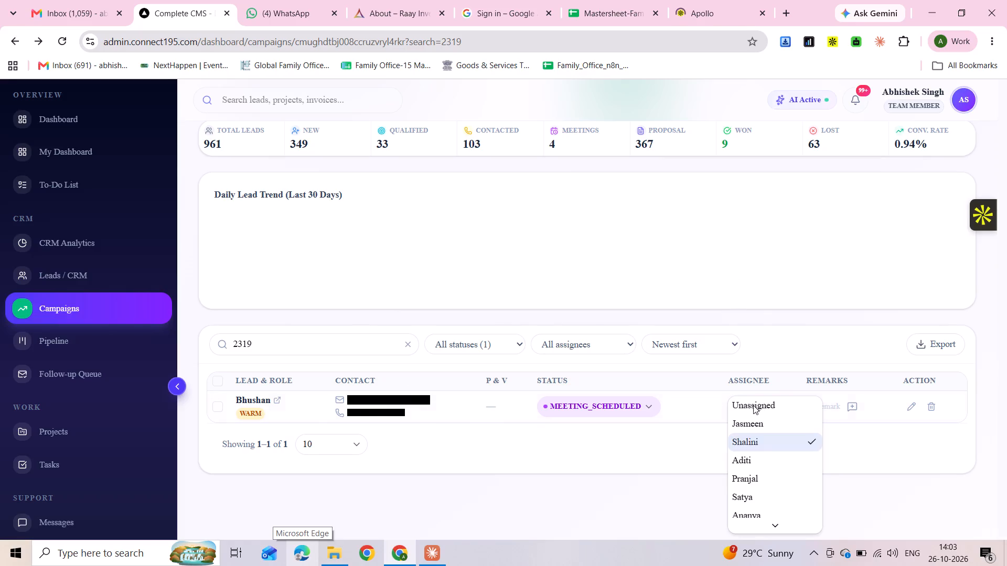
scroll(745, 490, "down", 1)
left_click(758, 498)
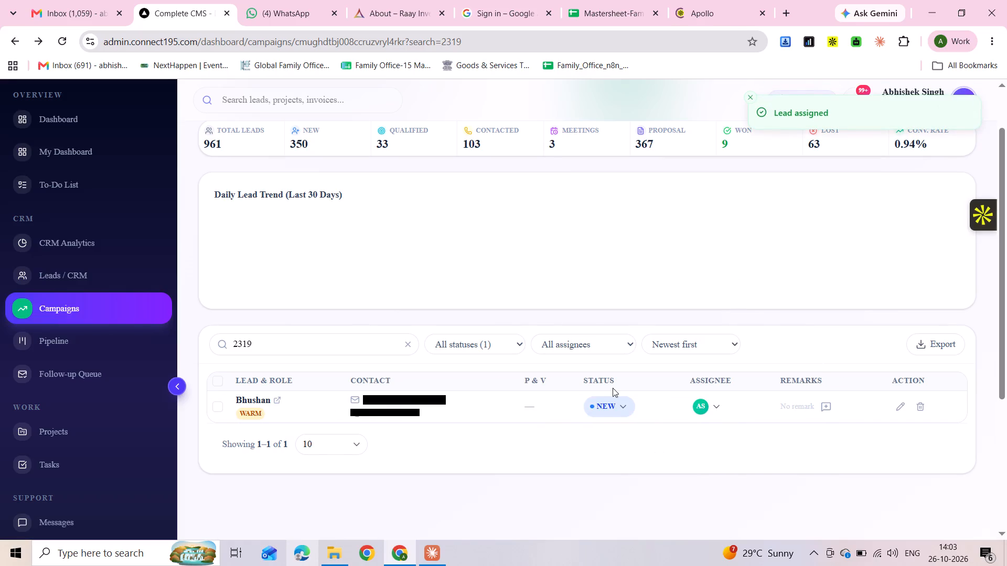
Set the Bhushan lead's status to Meeting Scheduled.
left_click(615, 419)
left_click(619, 406)
scroll(628, 506, "down", 1)
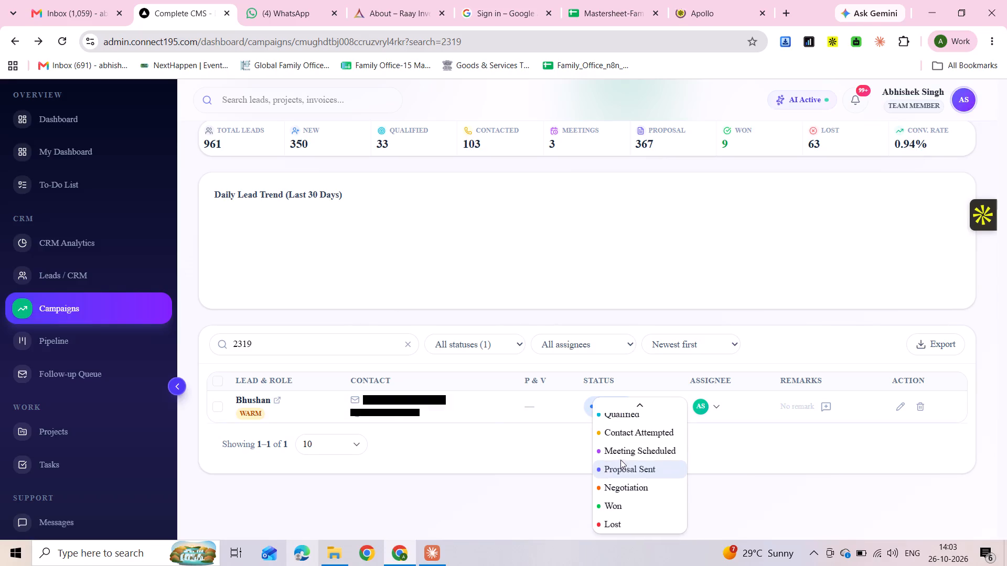
scroll(620, 469, "down", 2)
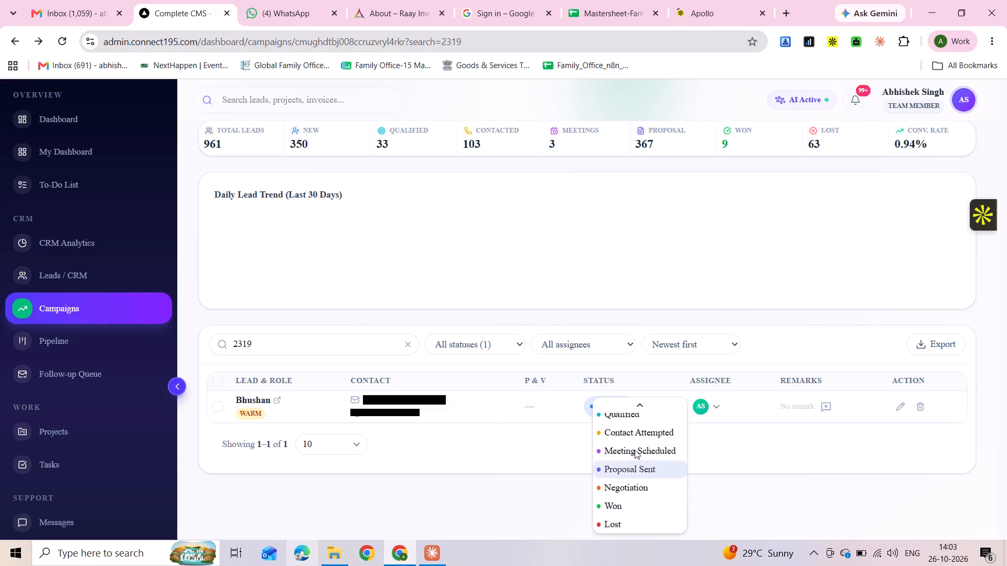
left_click(636, 450)
Leave the campaign's lead list and go back to the overview of all campaigns.
scroll(580, 467, "up", 5)
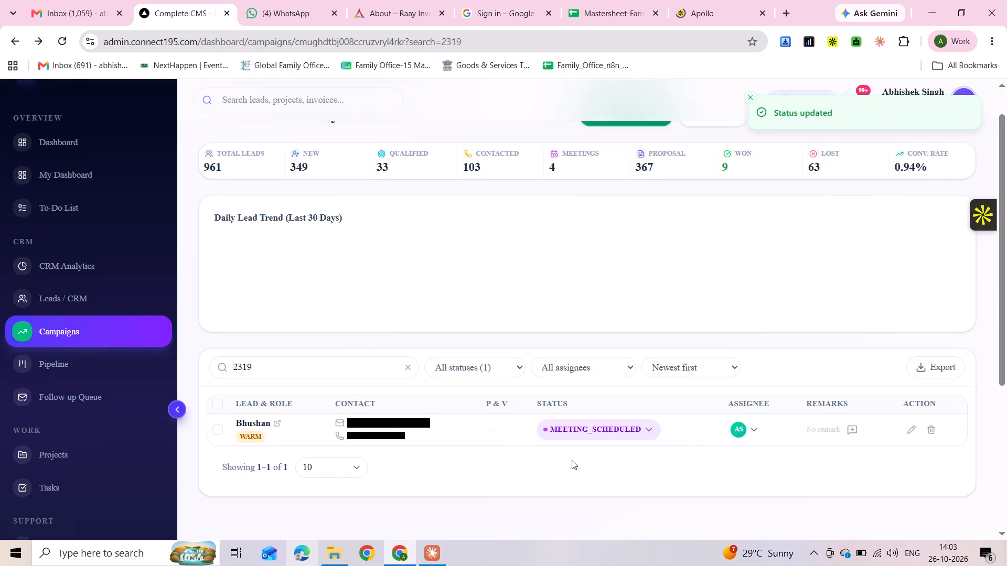
left_click(211, 153)
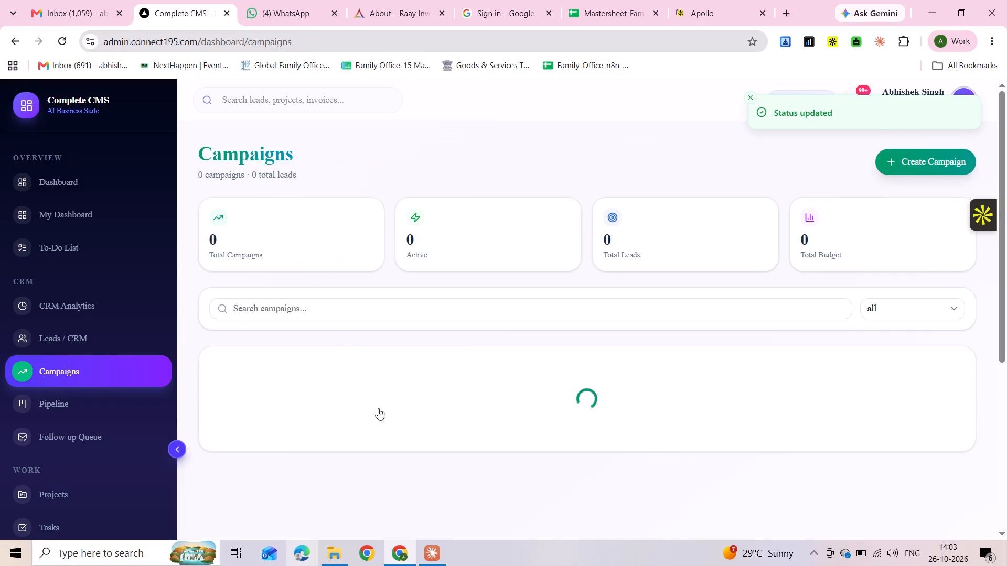
scroll(486, 424, "down", 2)
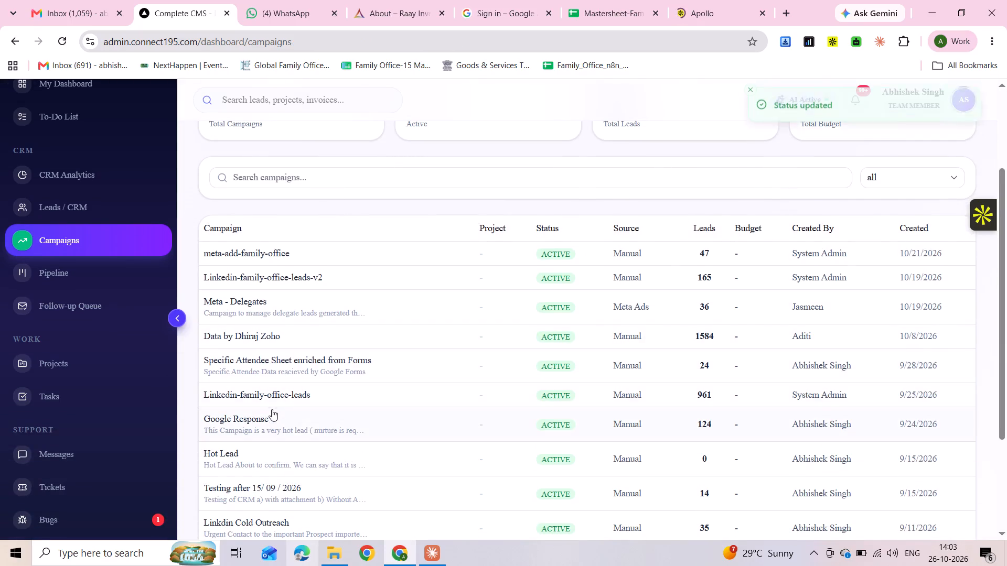
Open the Linkedin-family-office-leads campaign and filter its leads to those assigned to the signed-in team member (AS).
left_click(278, 398)
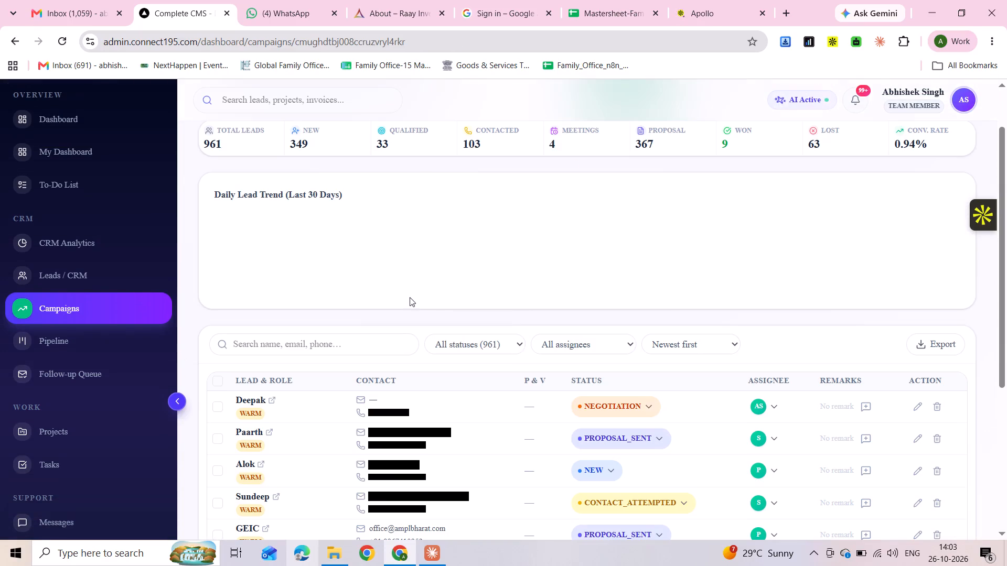
left_click(575, 347)
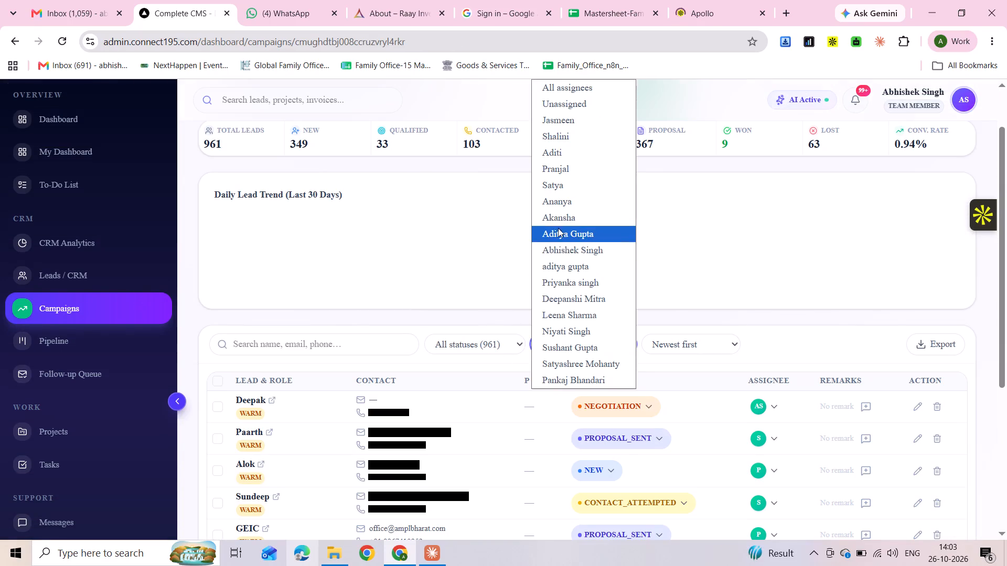
left_click(563, 245)
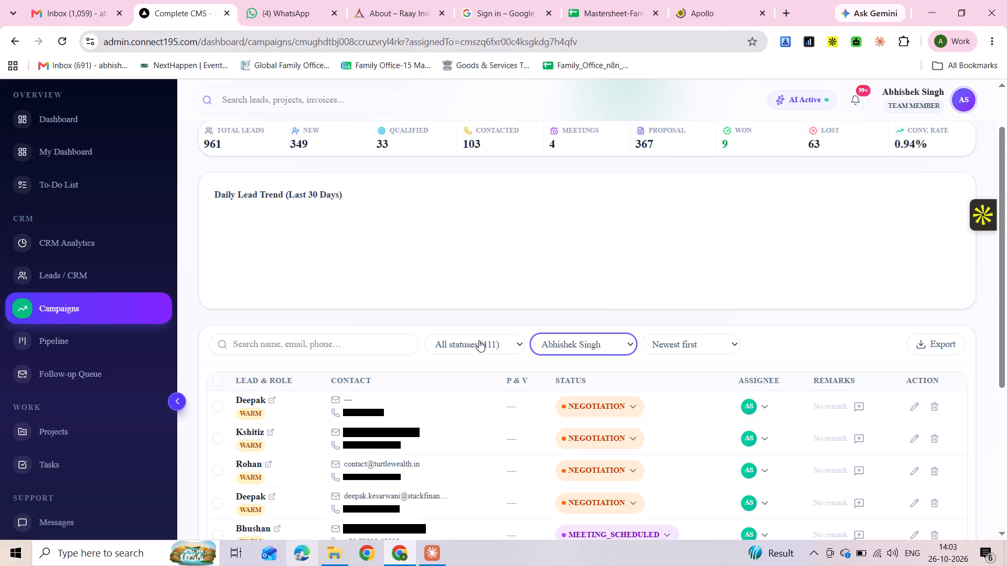
scroll(278, 430, "down", 4)
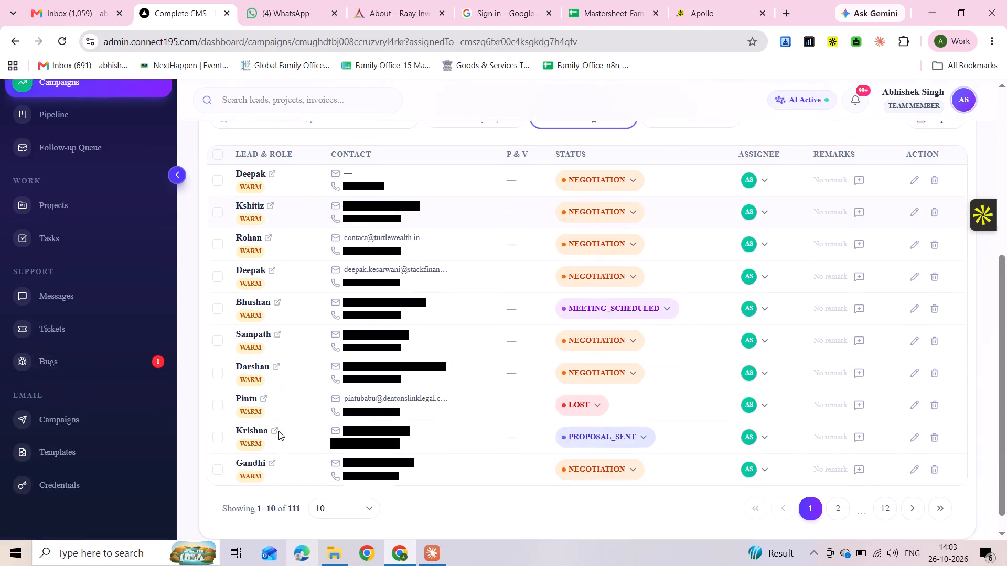
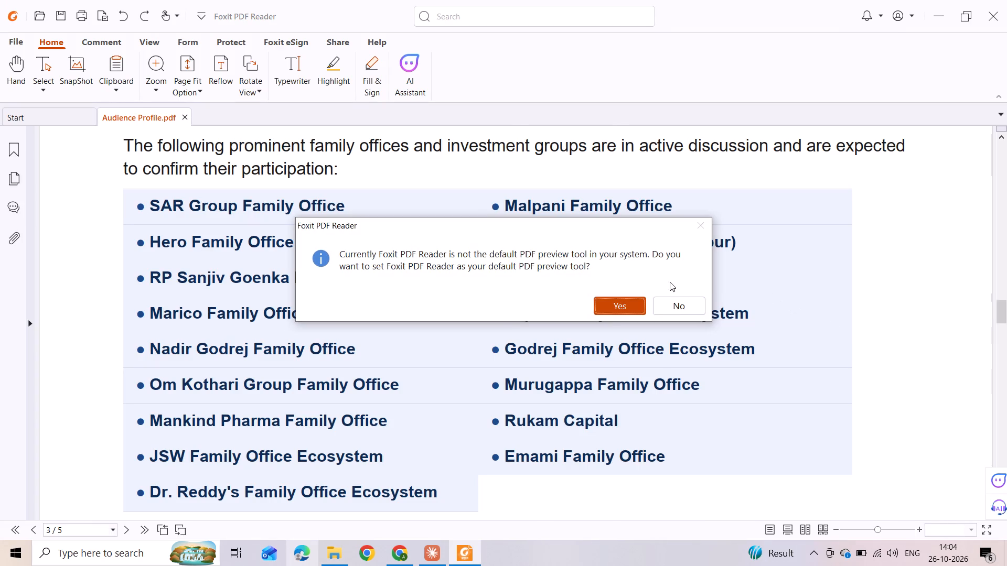
Decline setting the default PDF preview tool and review Audience Profile.pdf from the advanced-discussion list back through the confirmed delegates to the summit introduction.
left_click(671, 303)
scroll(648, 301, "up", 7)
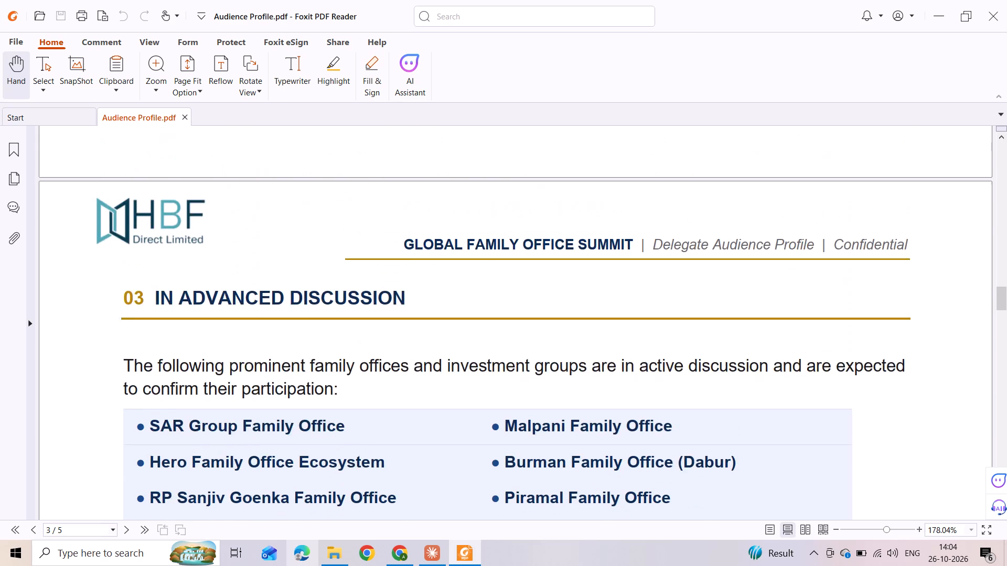
scroll(648, 301, "up", 20)
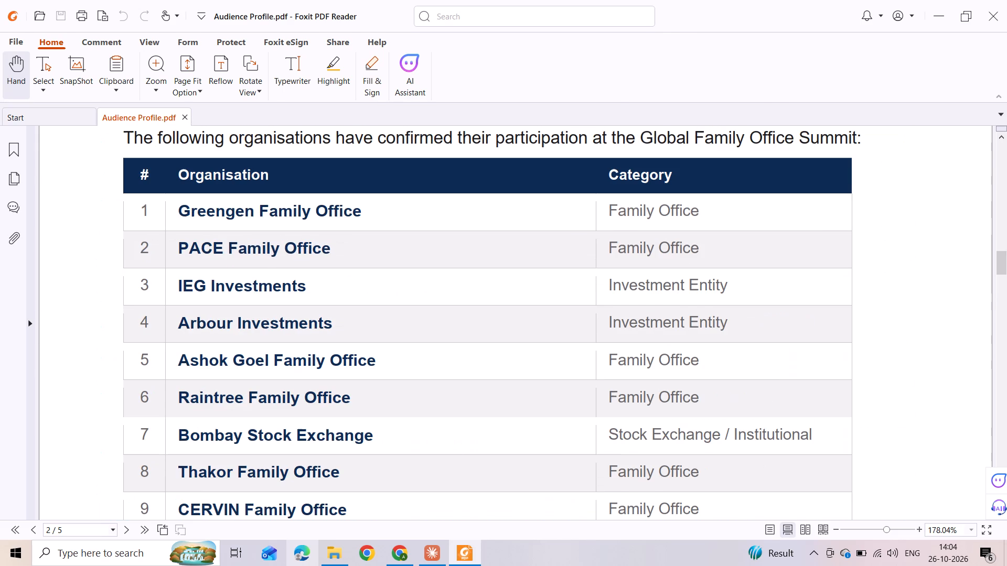
scroll(648, 301, "up", 6)
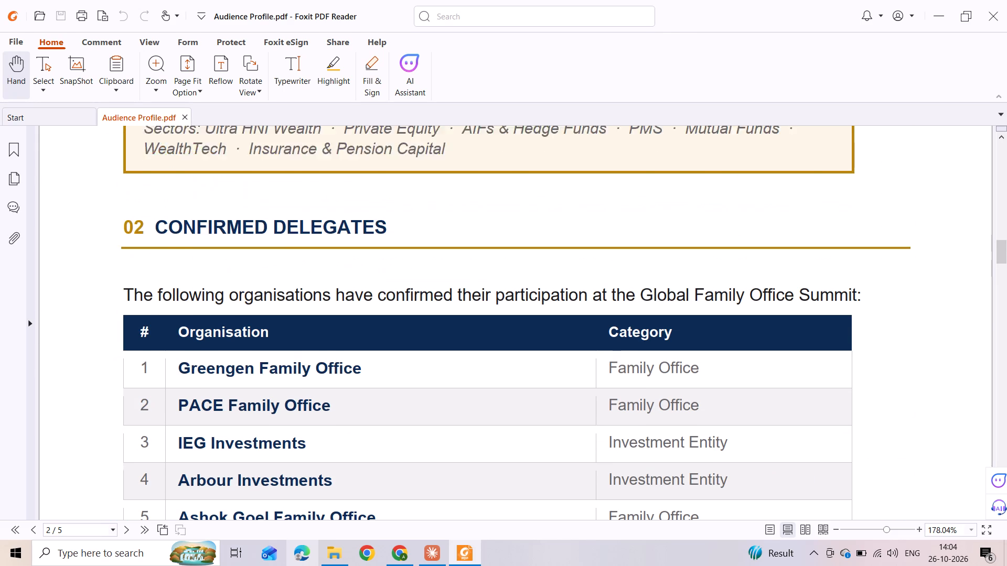
scroll(648, 301, "up", 12)
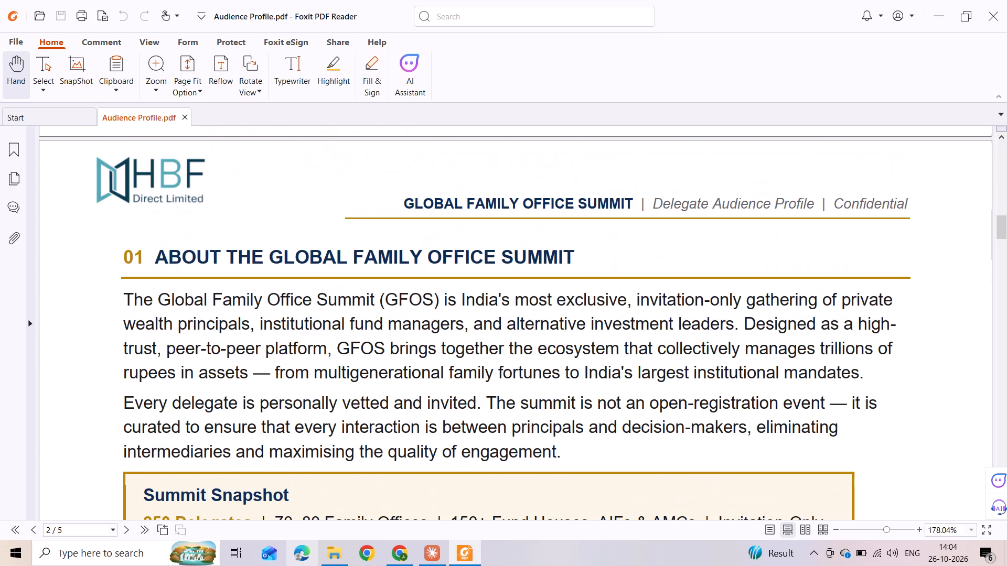
scroll(648, 301, "up", 1)
scroll(648, 301, "down", 3)
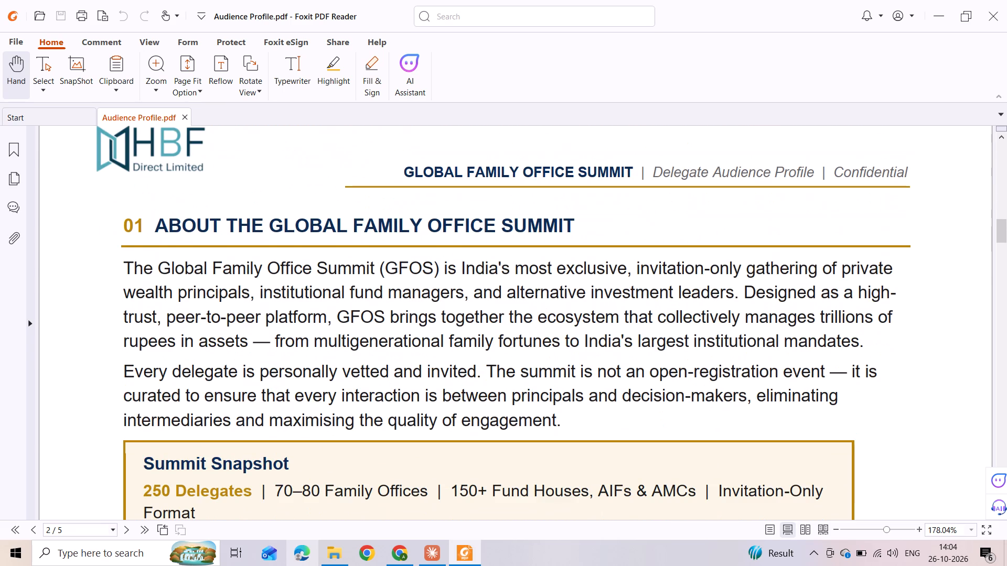
Review the summit introduction and Summit Snapshot on page 2 of Audience Profile.pdf, and minimize the PDF reader.
scroll(648, 301, "down", 1)
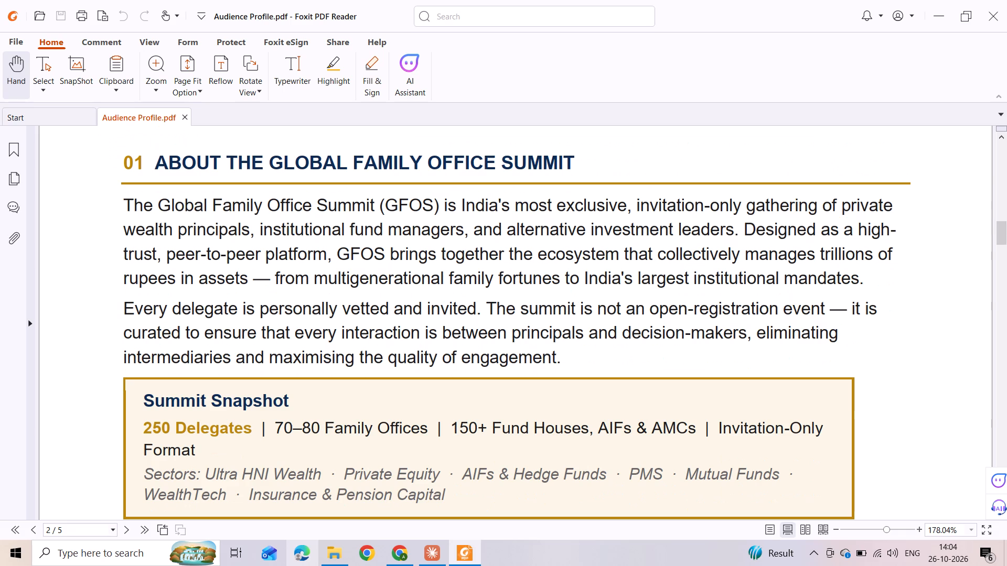
scroll(648, 301, "down", 1)
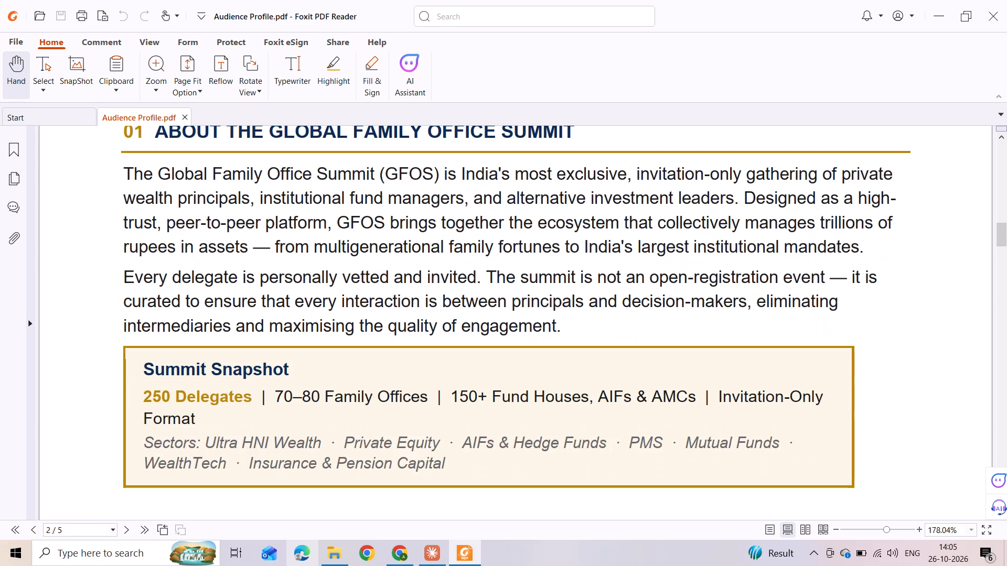
left_click(933, 16)
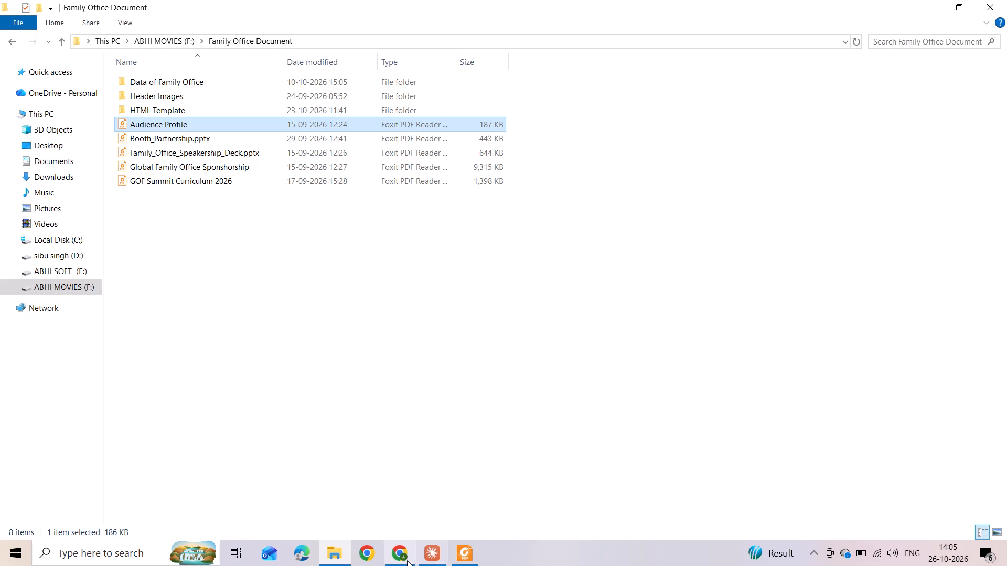
left_click(400, 560)
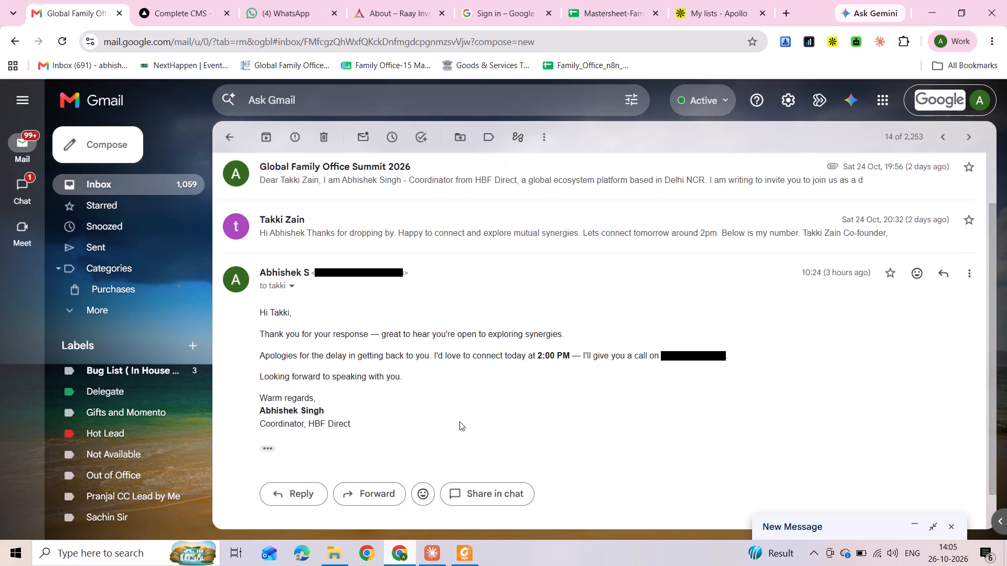
scroll(474, 418, "down", 2)
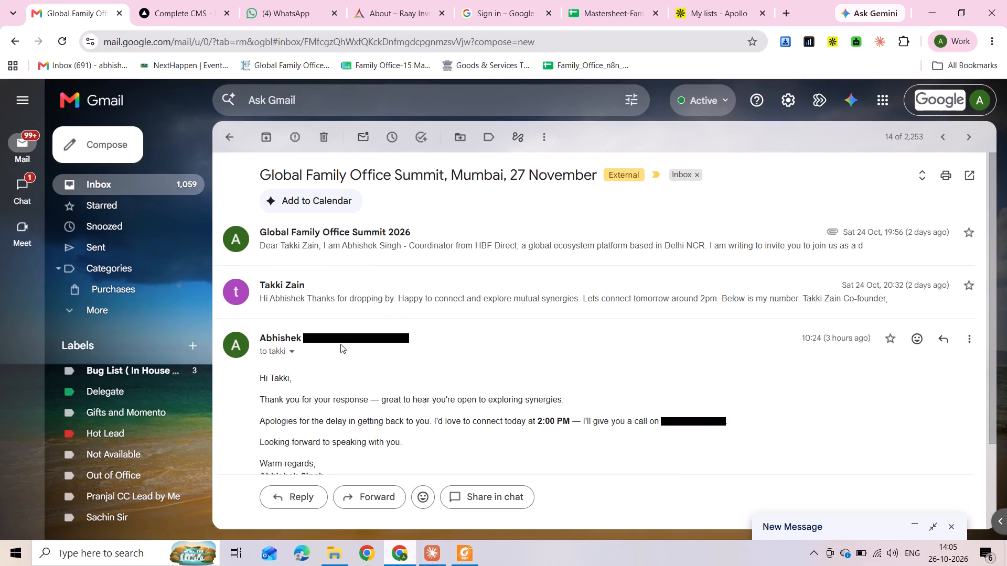
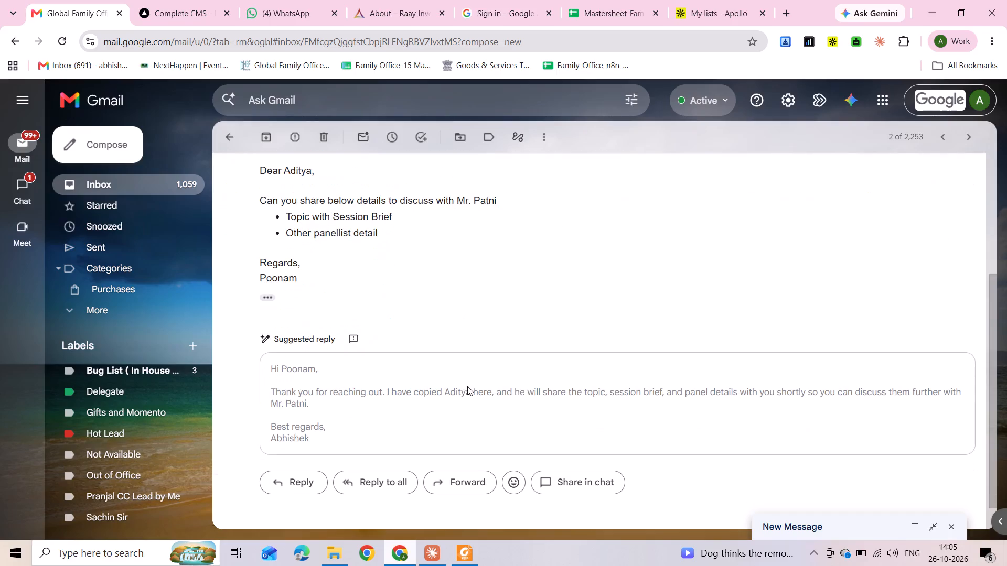
scroll(467, 386, "down", 1)
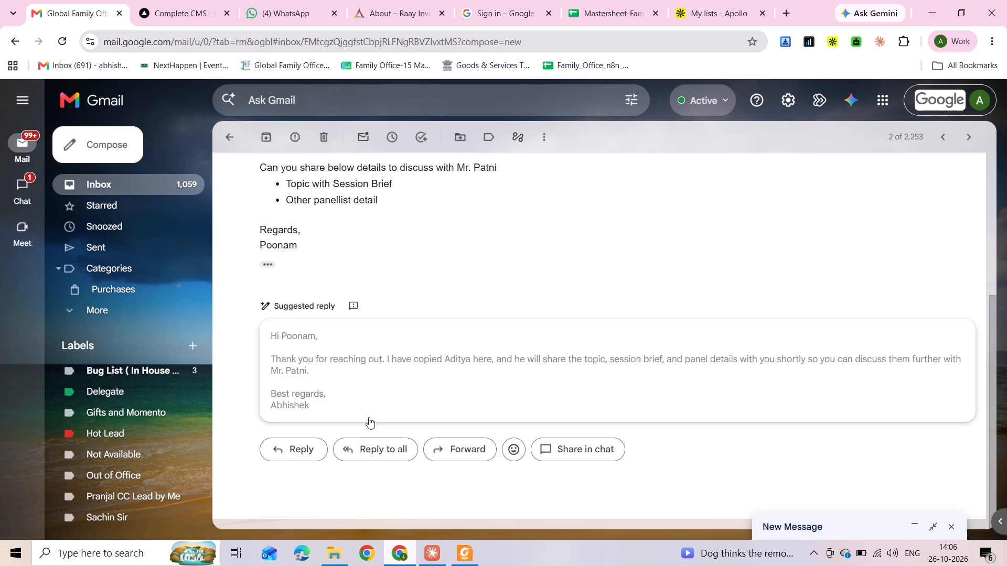
left_click(306, 308)
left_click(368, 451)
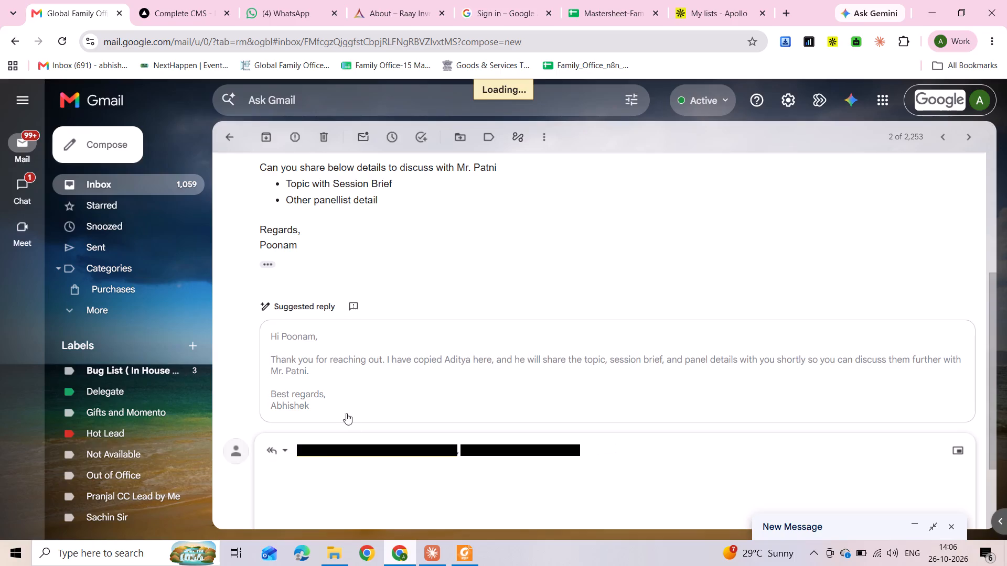
left_click(320, 478)
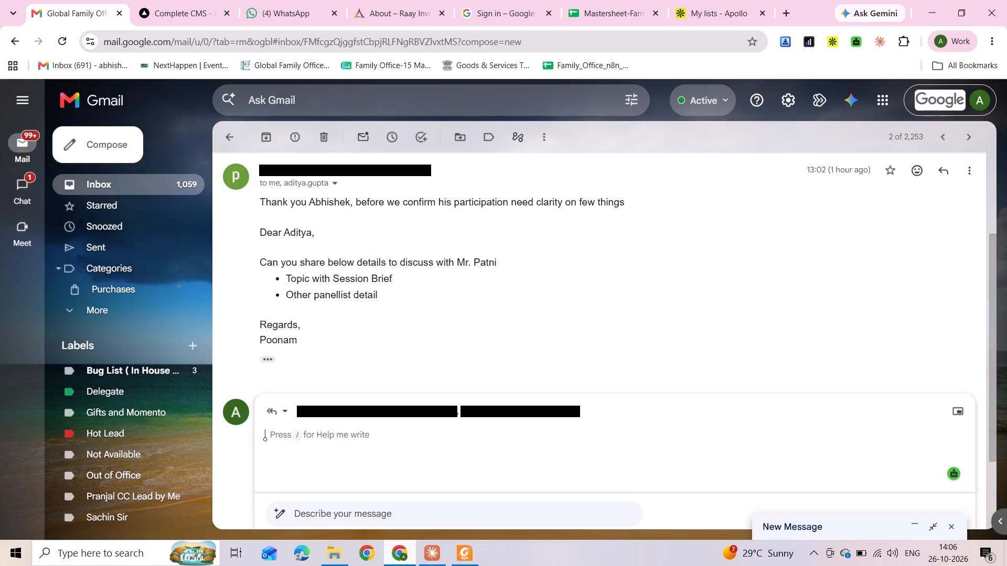
key("ctrl+v")
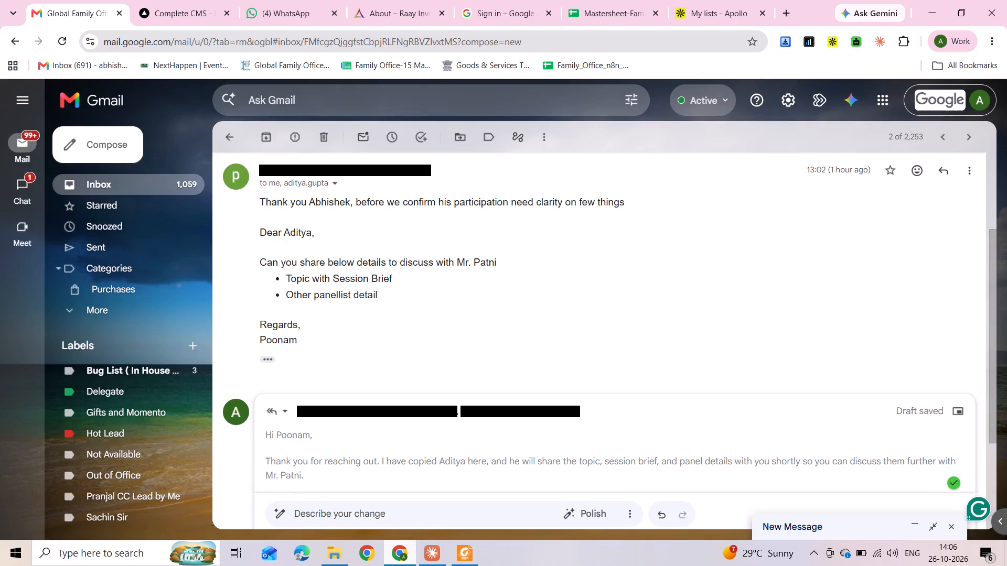
scroll(502, 482, "down", 1)
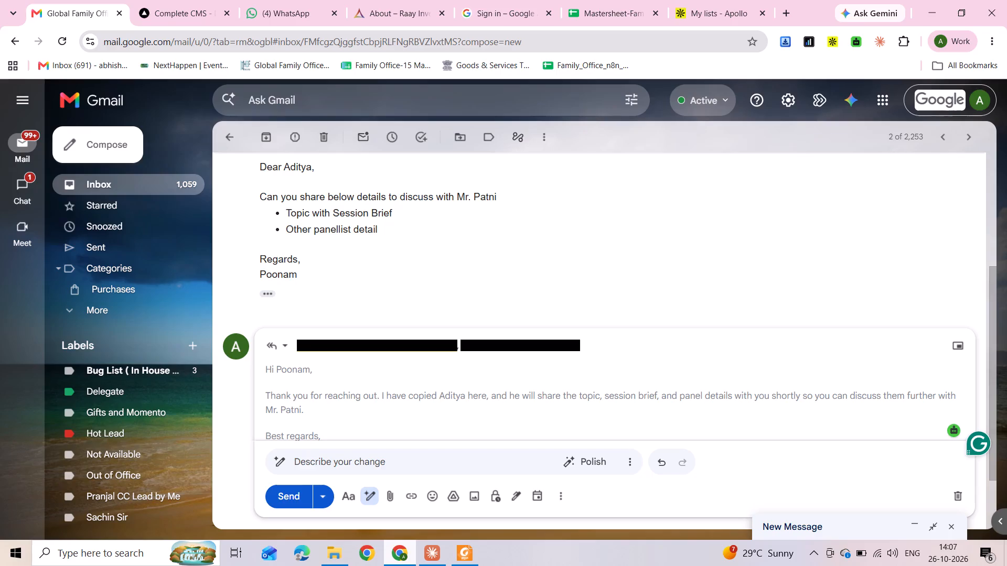
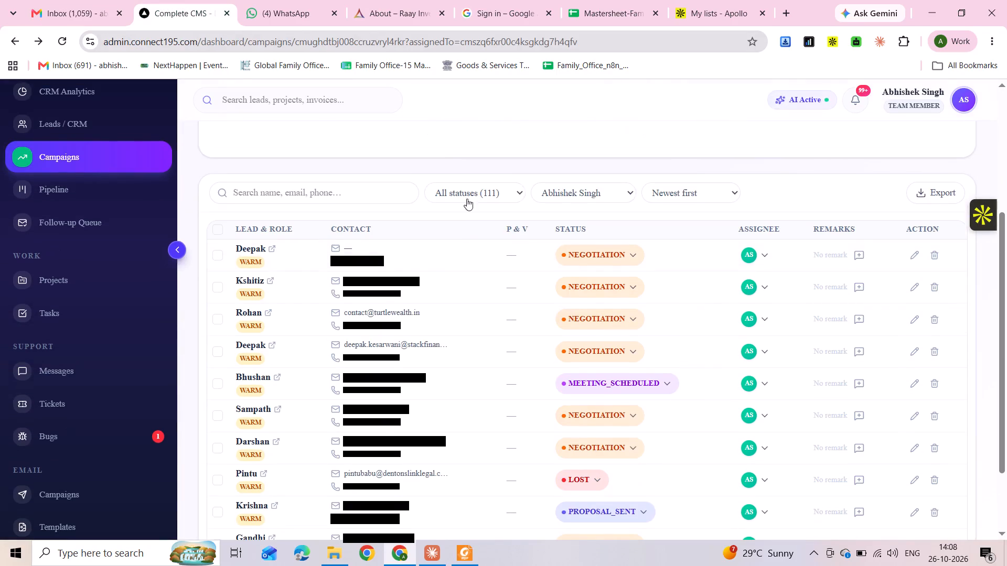
Filter the campaign leads assigned to AS to show only those with the Meeting Scheduled status.
left_click(475, 193)
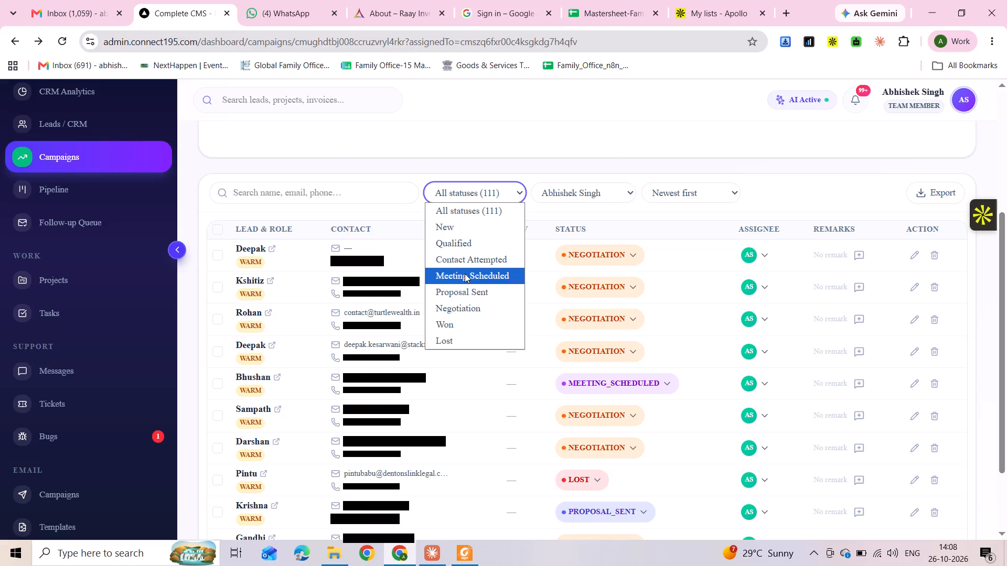
left_click(465, 274)
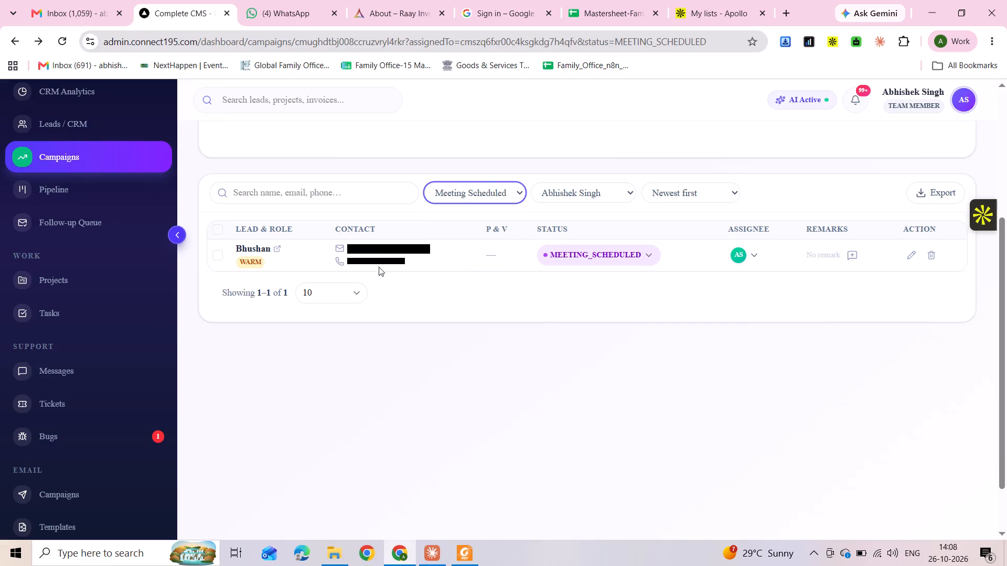
Open the Meeting Scheduled lead Bhushan and copy the LinkedIn profile link from the custom fields.
left_click(261, 251)
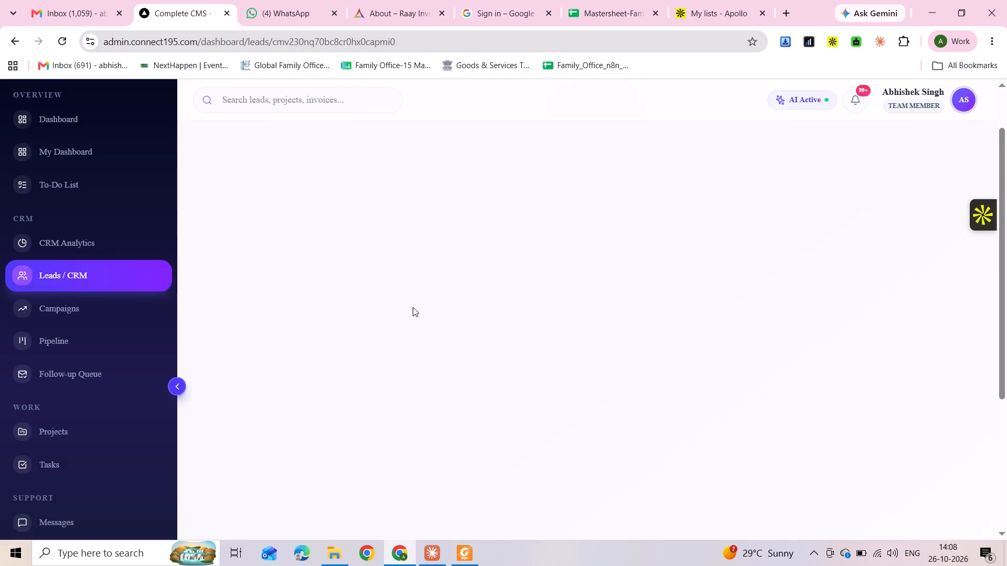
left_click(424, 366)
left_click_drag(424, 366, 394, 366)
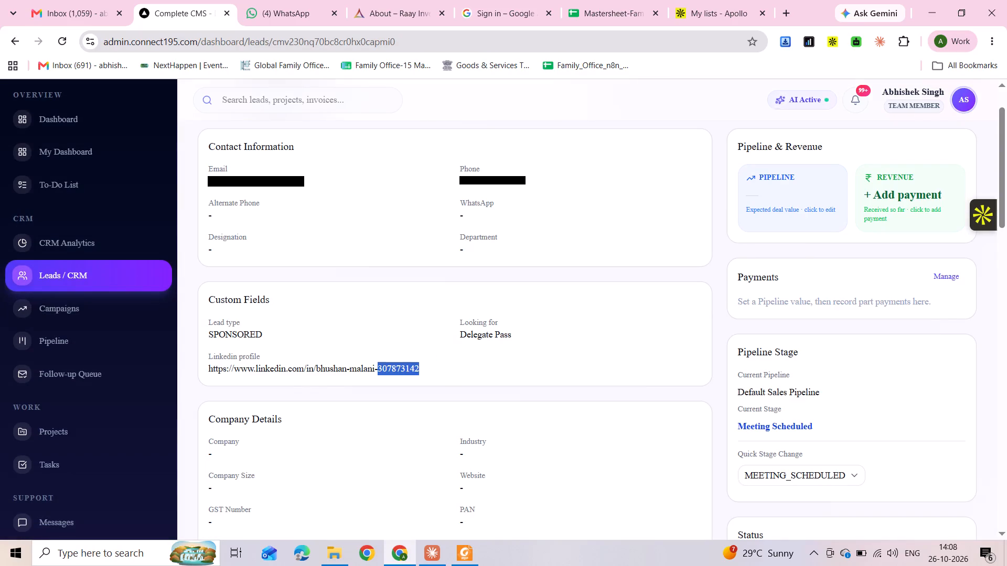
left_click_drag(394, 366, 247, 356)
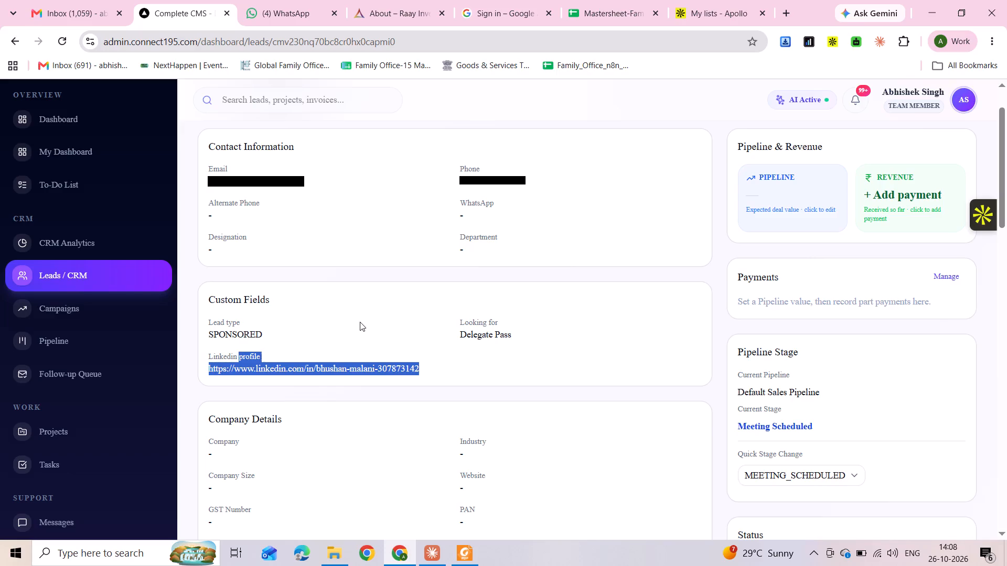
key("ctrl+c")
Search the web for the copied link and open the lead's matching LinkedIn profile to examine their headline and company.
left_click(783, 18)
key("ctrl+v")
key("Return")
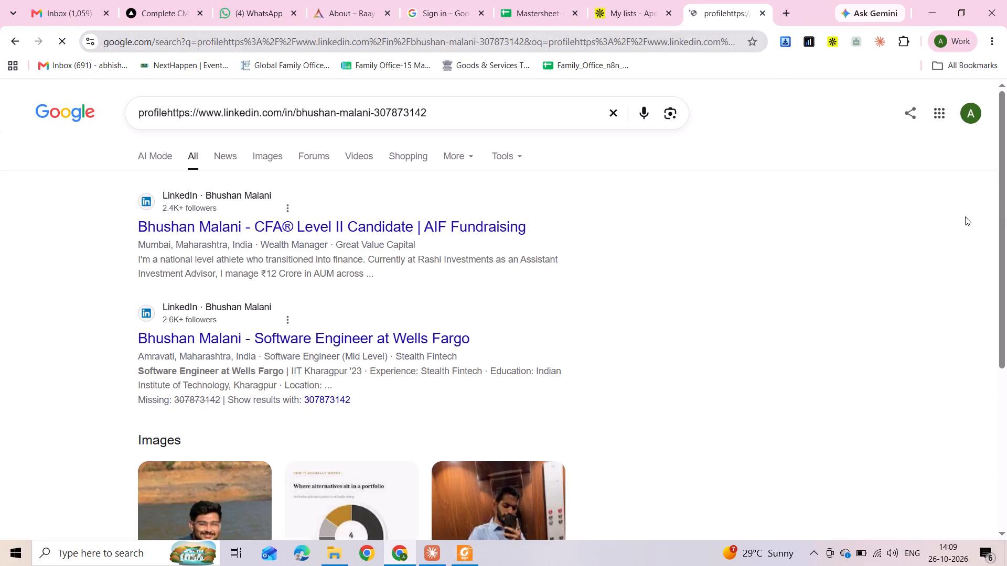
scroll(533, 317, "down", 1)
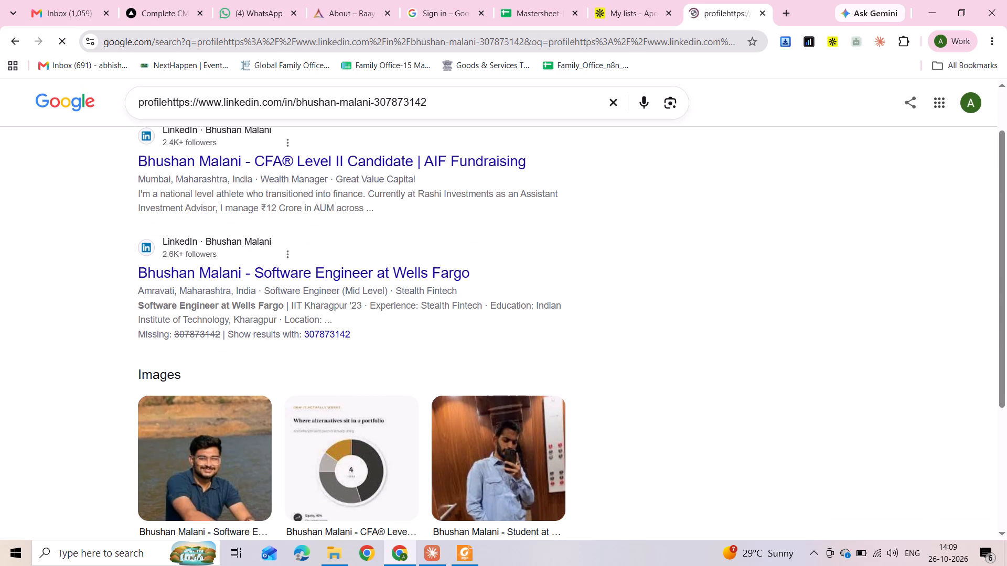
left_click(243, 165)
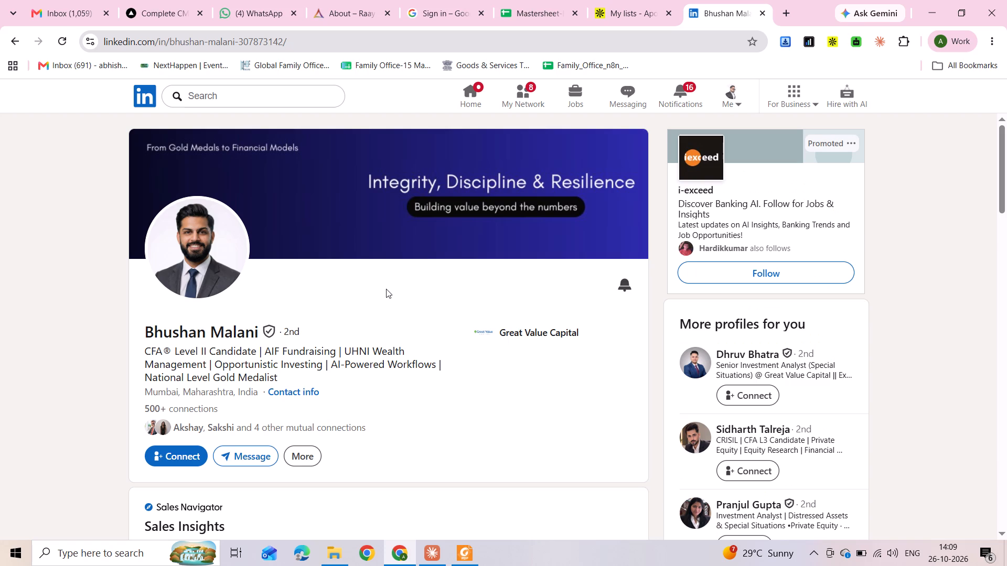
scroll(386, 289, "down", 1)
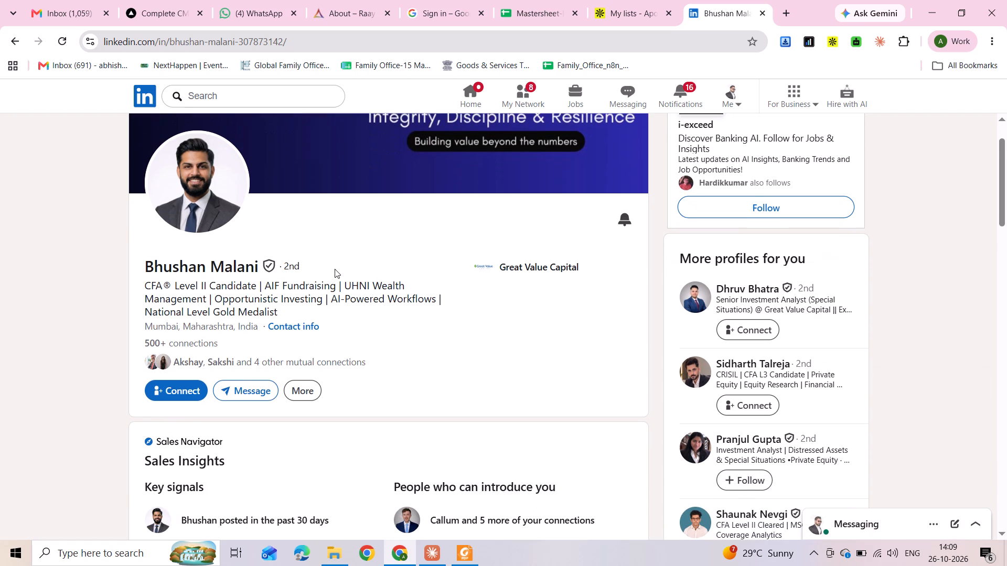
Examine the lead's LinkedIn profile from the sales insights through the About and Activity sections, returning to the profile header.
scroll(335, 272, "down", 2)
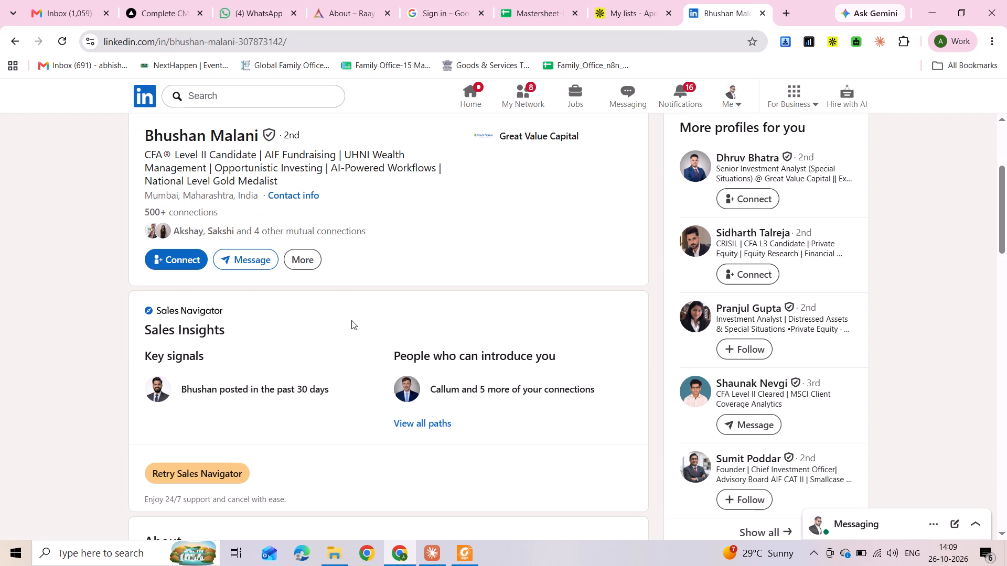
scroll(351, 320, "down", 1)
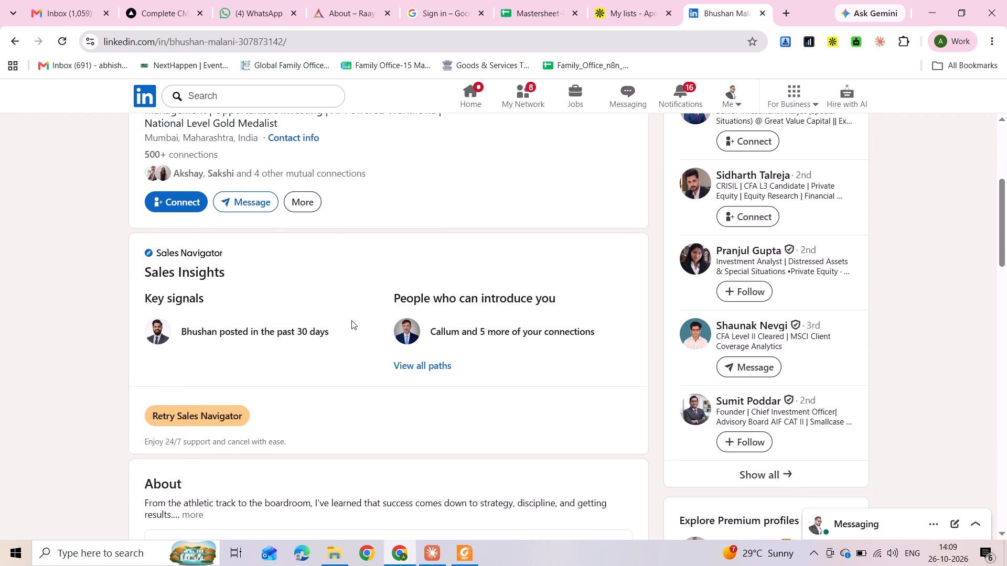
scroll(351, 320, "down", 5)
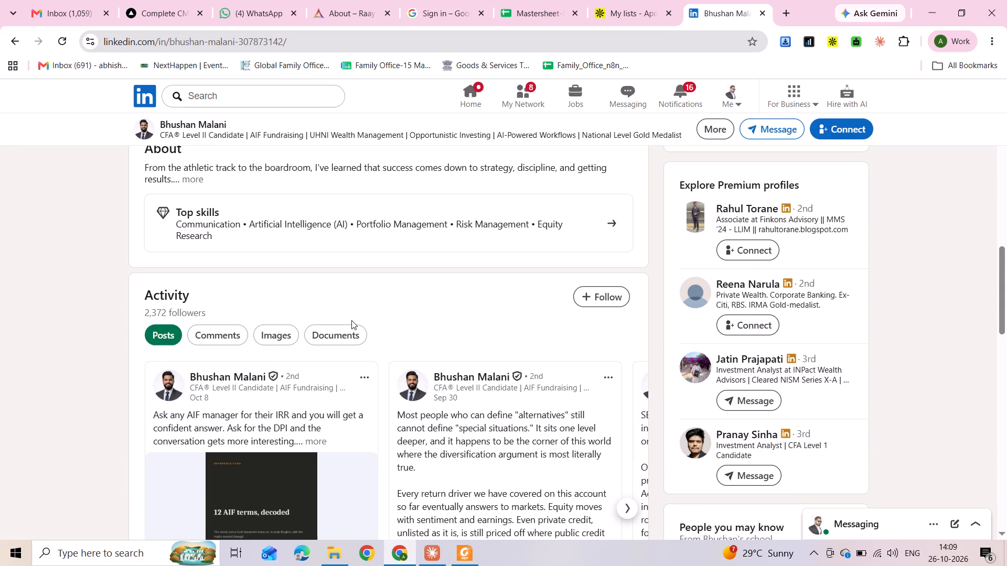
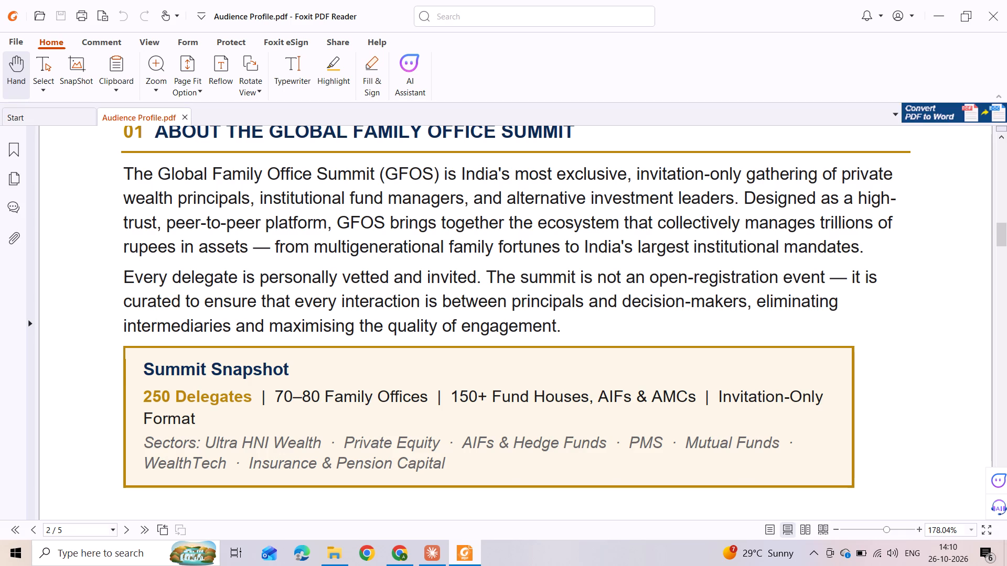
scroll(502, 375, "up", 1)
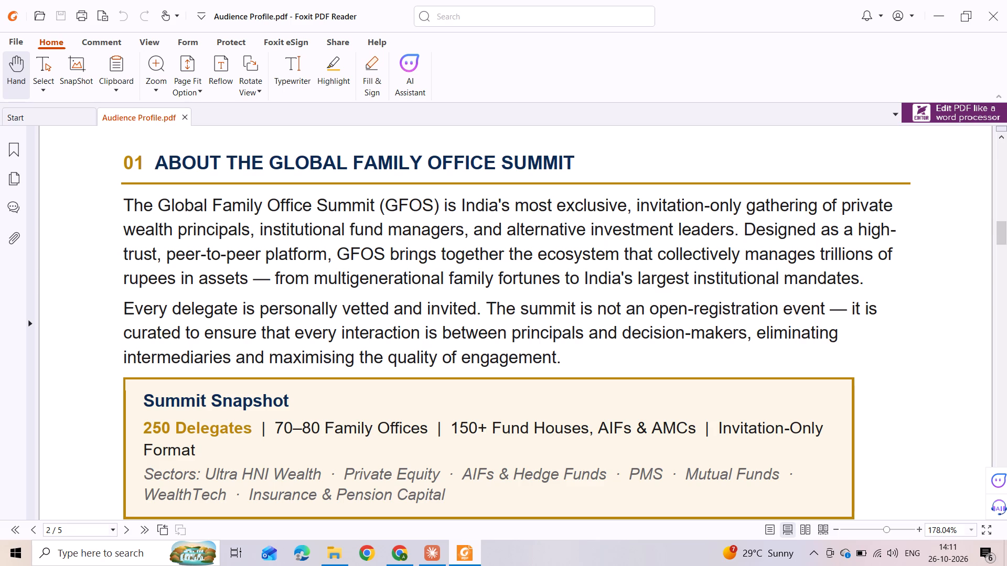
Read the summit introduction in Audience Profile.pdf down to the Summit Snapshot and the start of the confirmed delegates section.
scroll(474, 411, "down", 2)
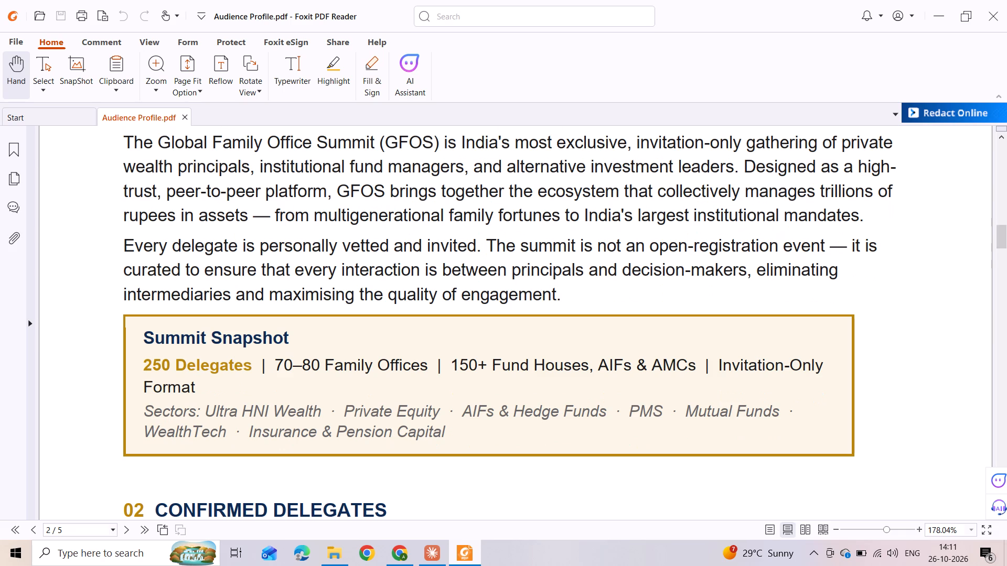
Switch to Gmail in Chrome and expand the Dr Mantra co-founder's reply to examine the website and contact details in the signature.
double_click(401, 557)
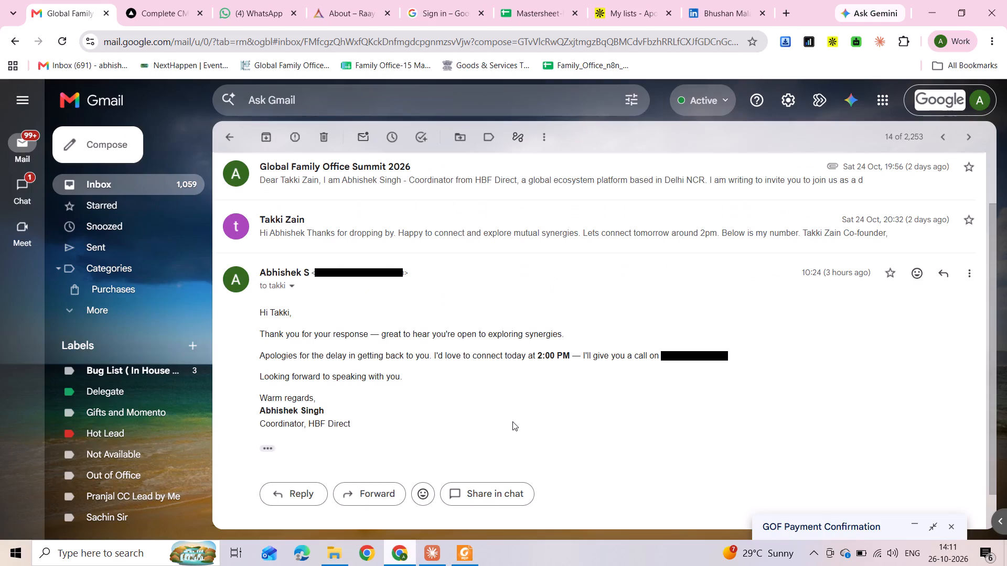
left_click(512, 425)
left_click(488, 245)
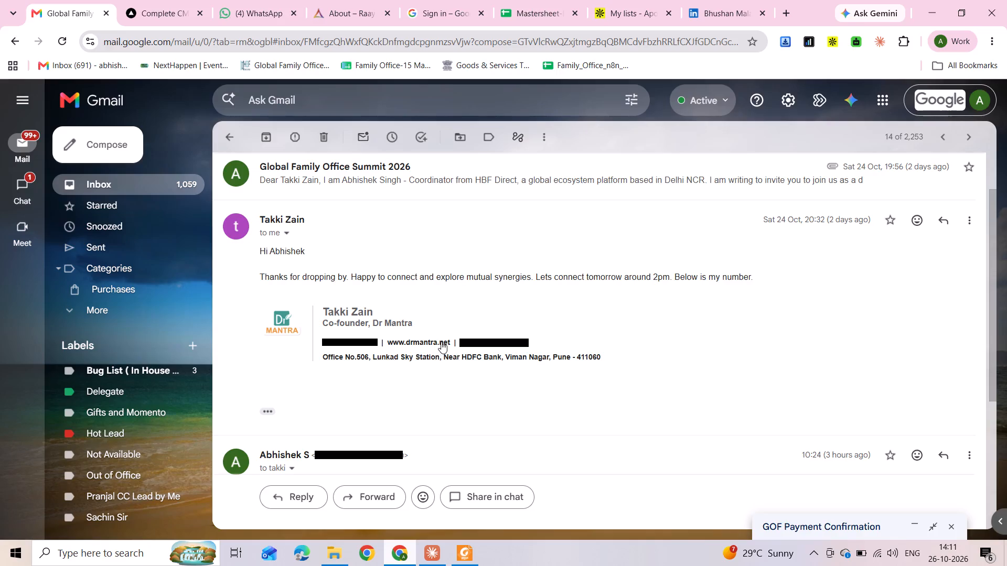
left_click_drag(453, 344, 390, 344)
left_click(453, 318)
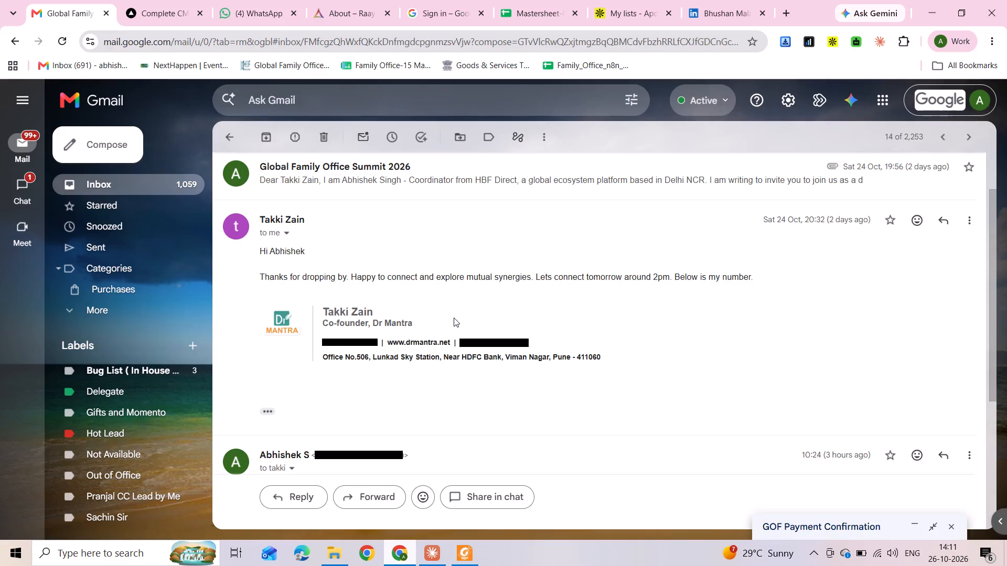
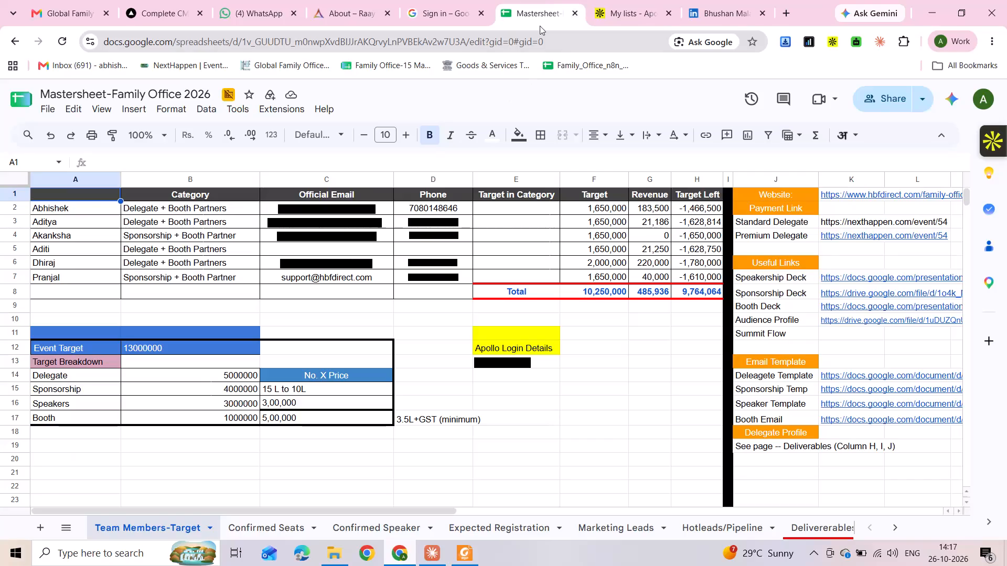
Review the Confirmed Seats sheet and the Confirmed Speaker sheet in the Family Office 2026 mastersheet.
left_click(273, 529)
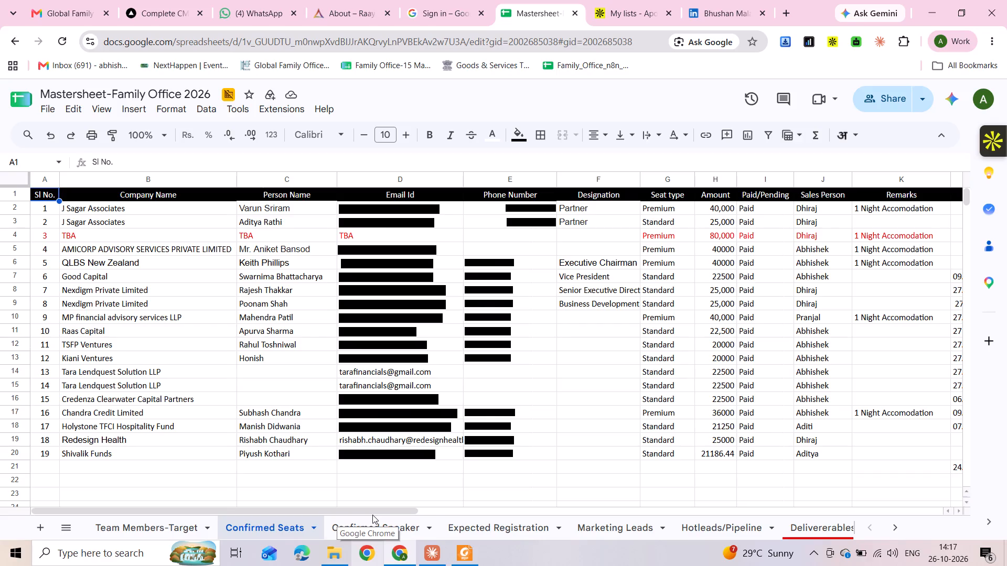
left_click(365, 526)
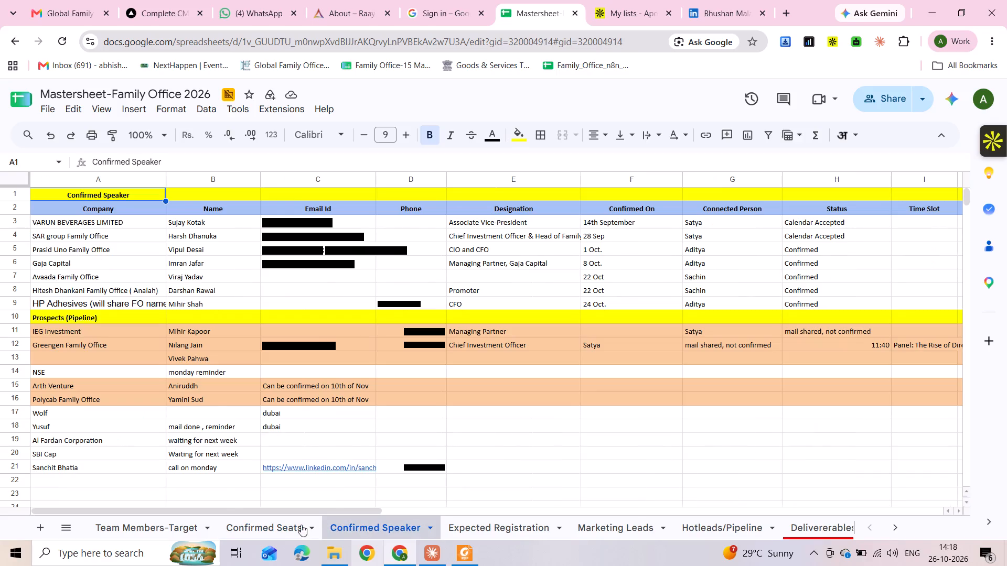
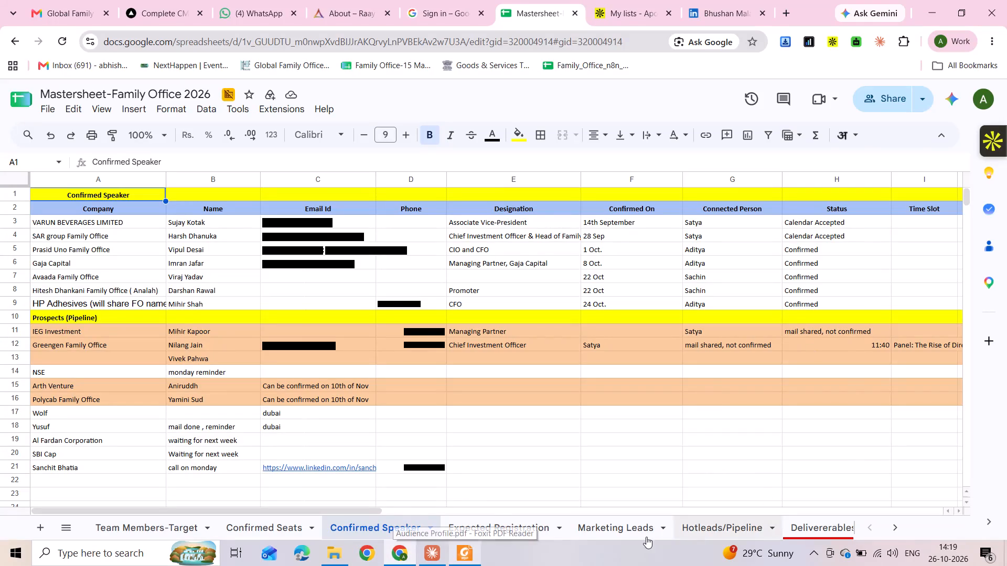
Open the Discount System sheet of the Mastersheet-Family Office 2026 spreadsheet to view the delegate pass pricing.
left_click(897, 525)
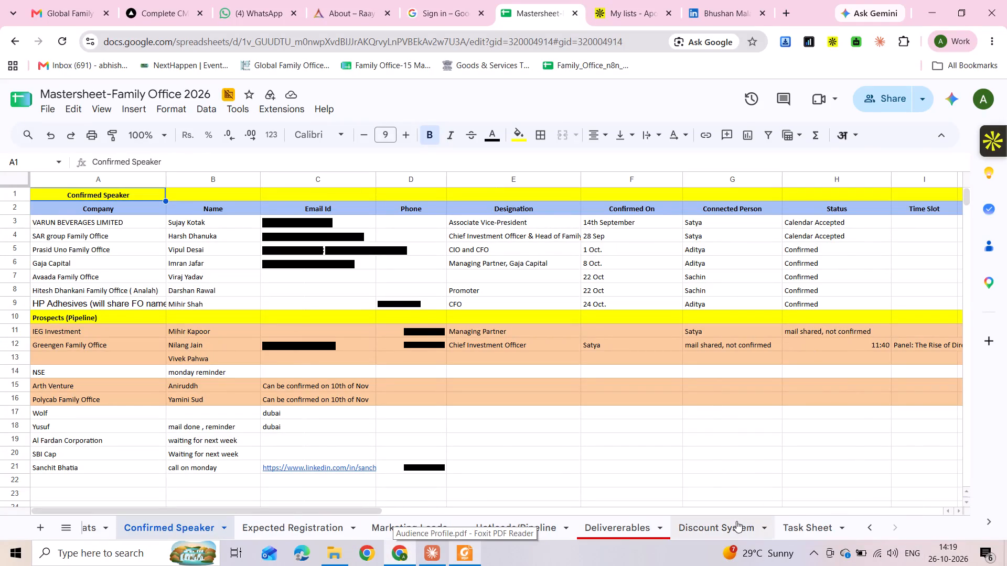
left_click(727, 521)
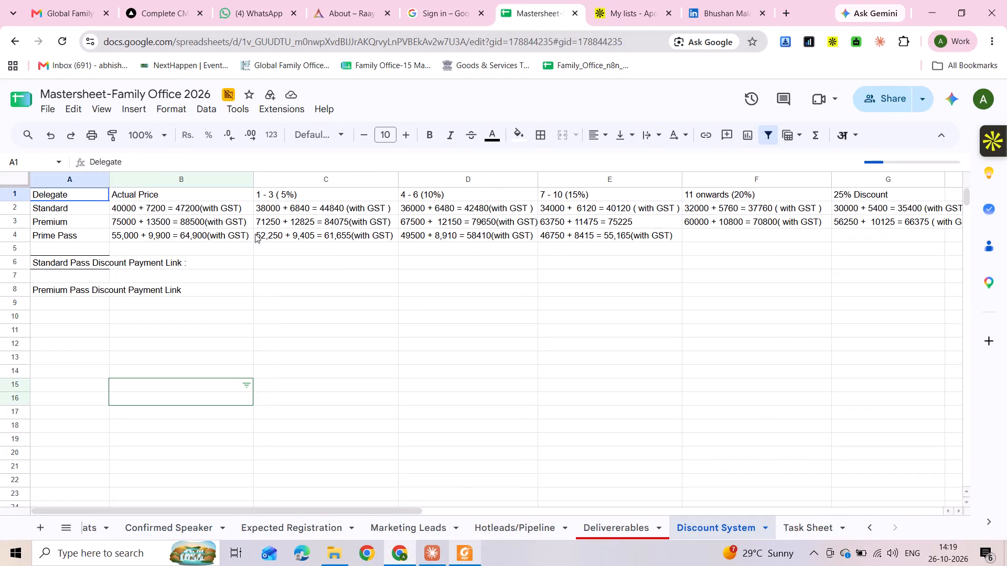
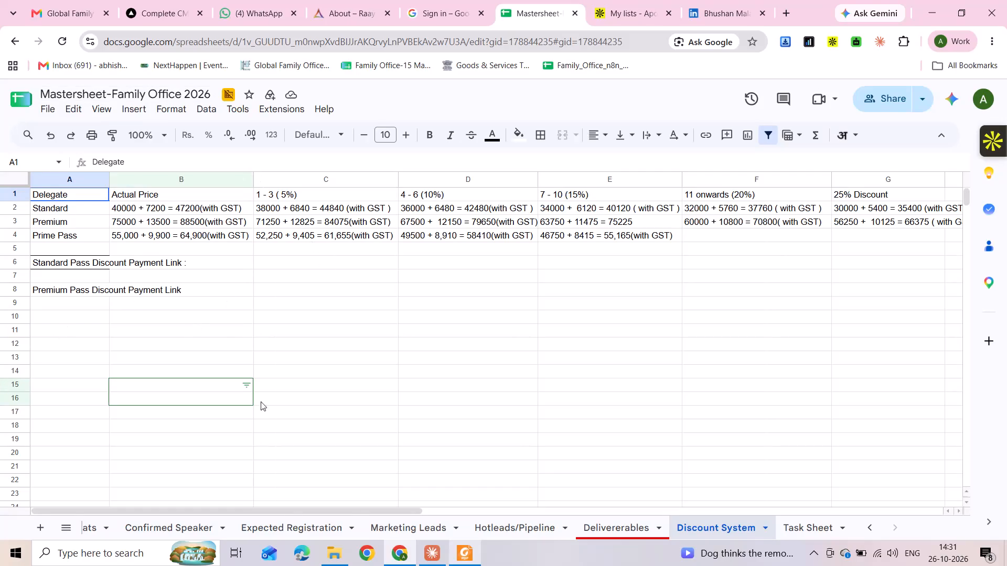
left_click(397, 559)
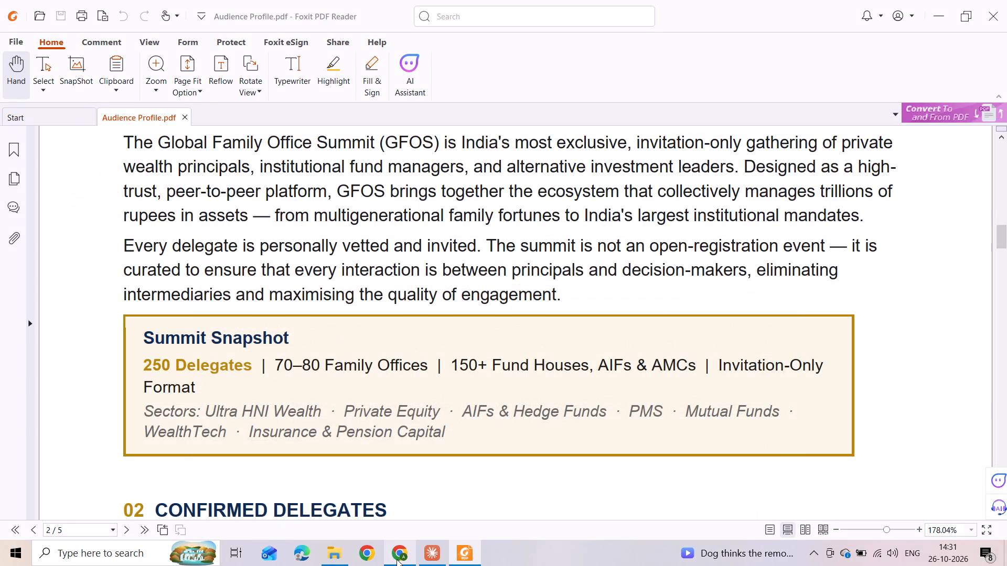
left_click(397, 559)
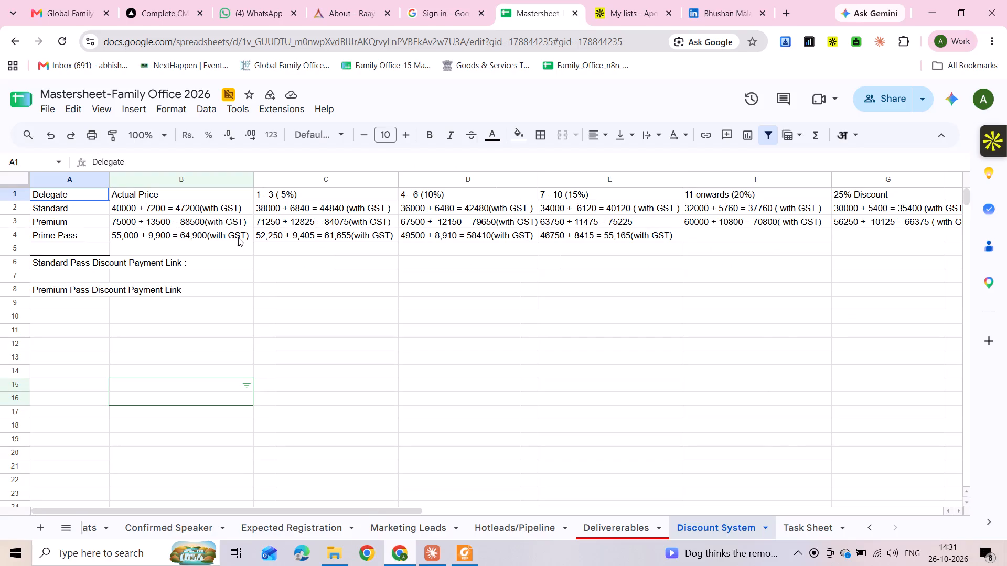
Switch to Gmail and start a reply in the open summit email thread with the Dr Mantra co-founder.
left_click(42, 5)
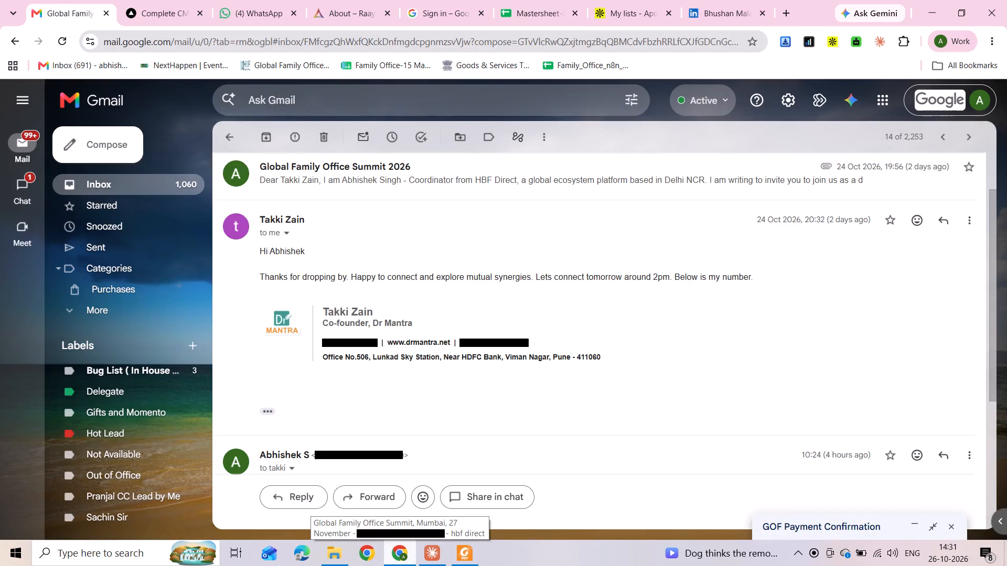
double_click(282, 492)
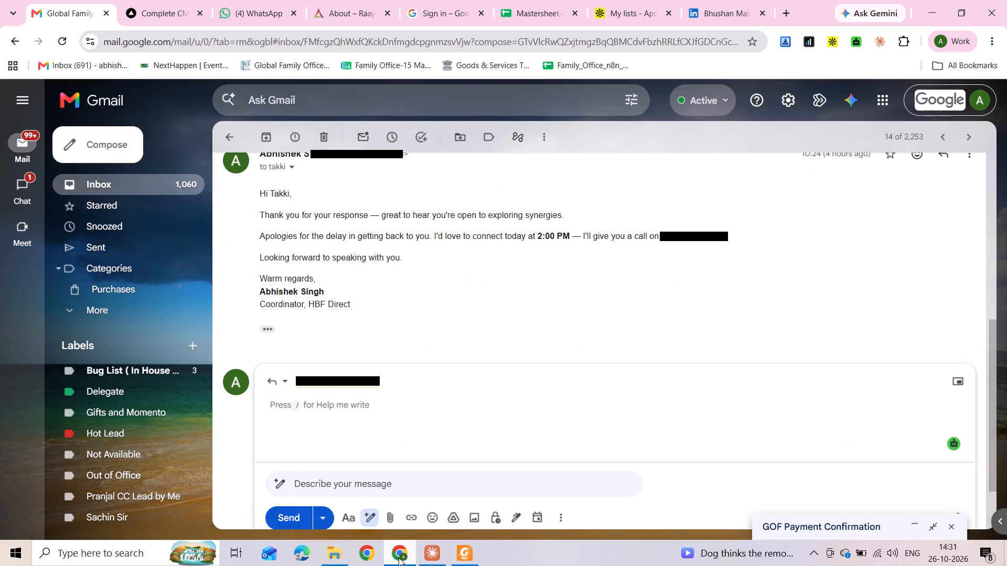
Switch to File Explorer and open the Discount Template Word document from the Downloads folder.
left_click(933, 8)
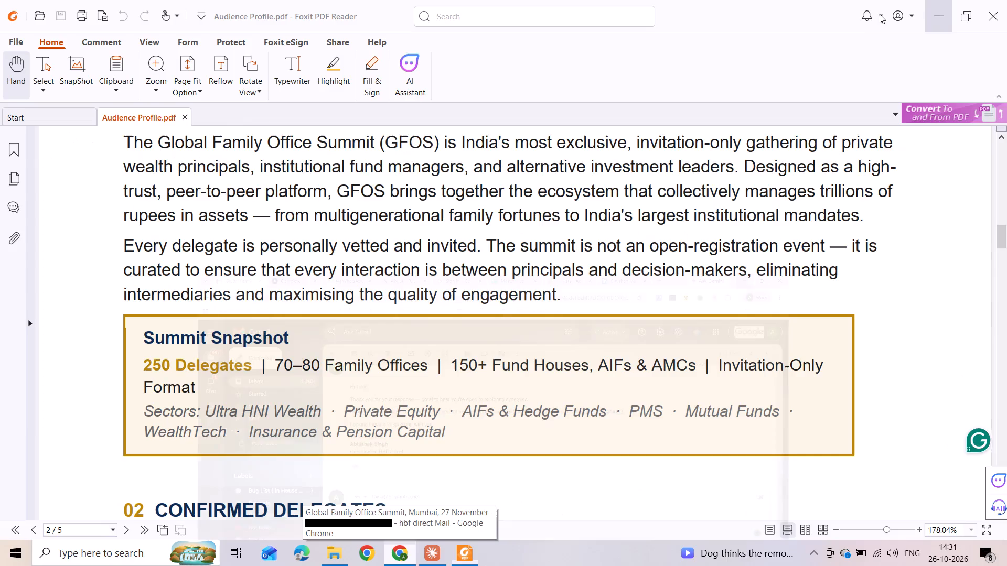
left_click(930, 12)
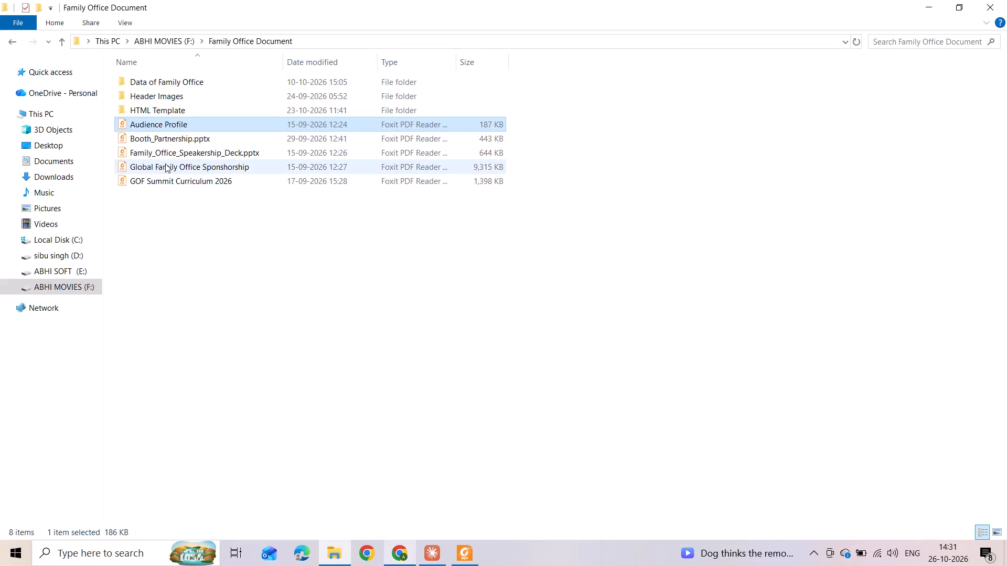
left_click(152, 114)
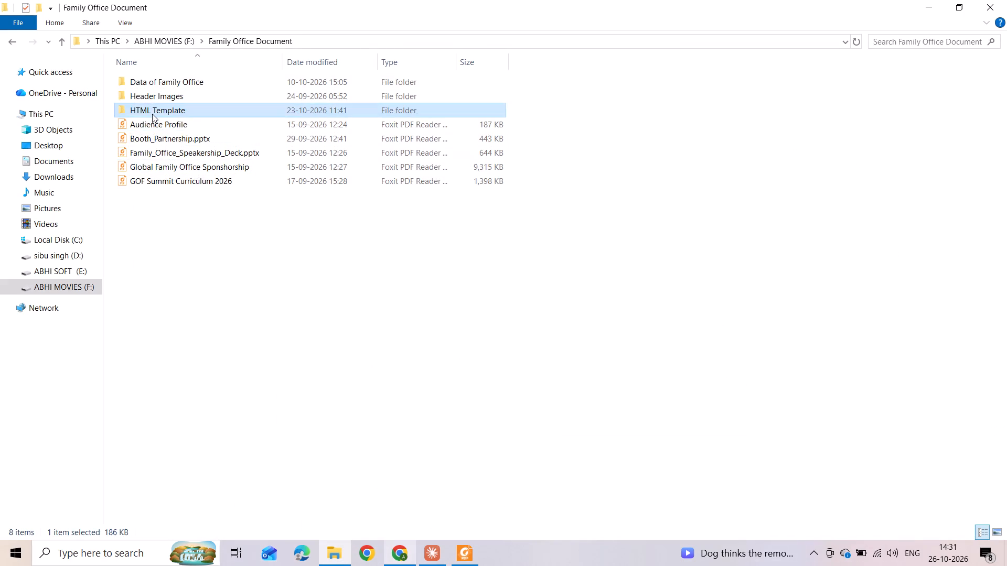
left_click(59, 173)
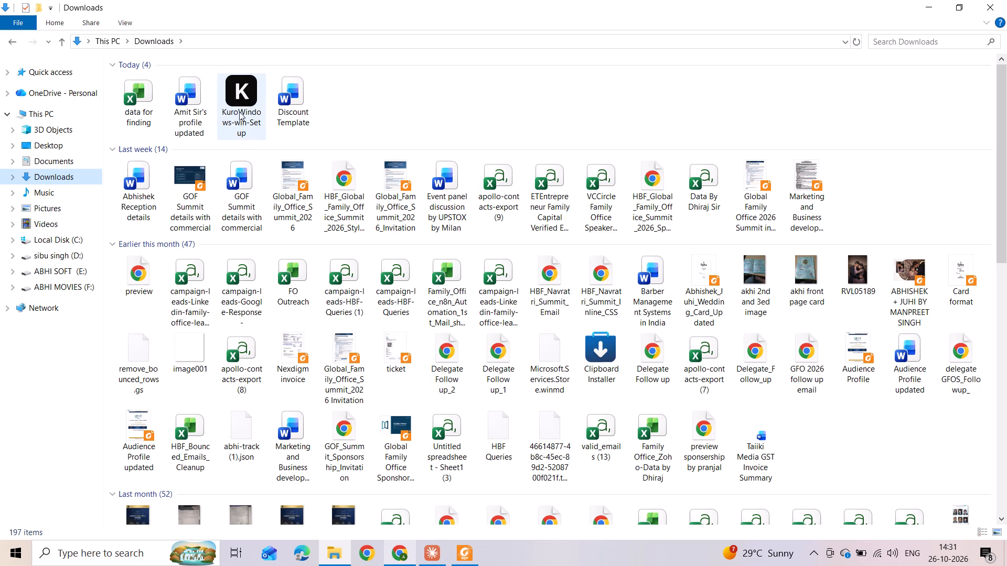
left_click(282, 108)
key("Return")
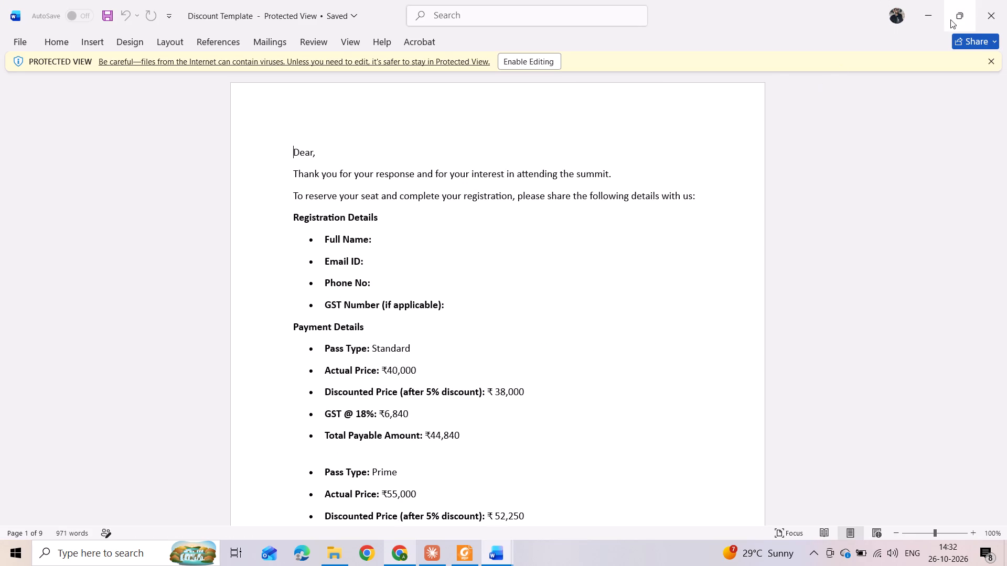
Review the registration reply templates and pass pricing for each discount level in the Discount Template Word document.
left_click(937, 15)
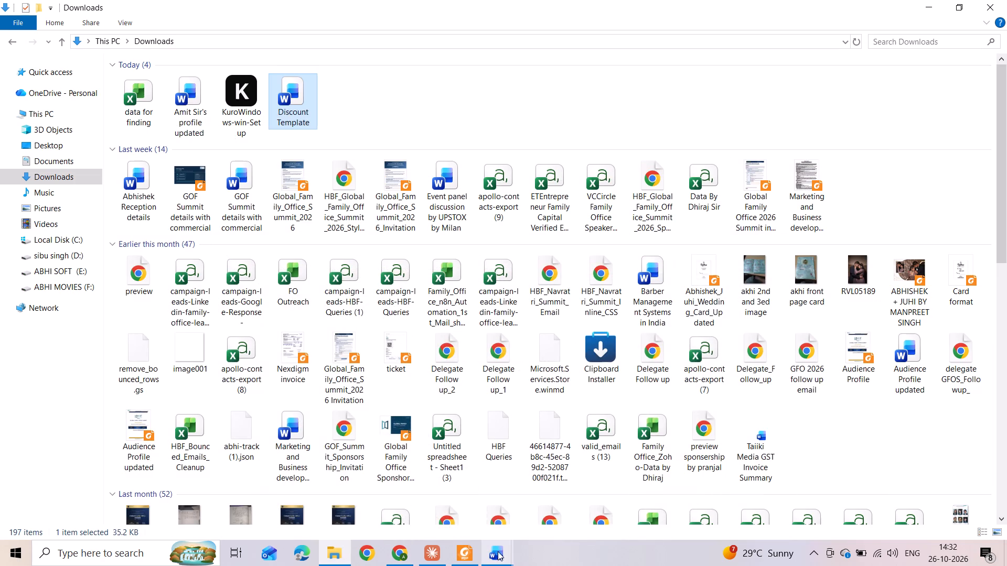
left_click(498, 554)
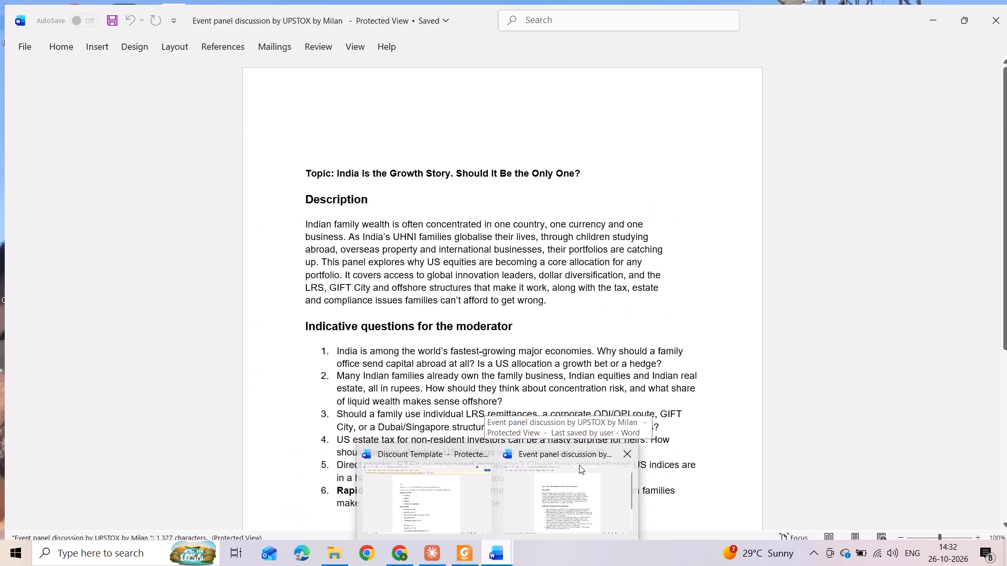
left_click(444, 482)
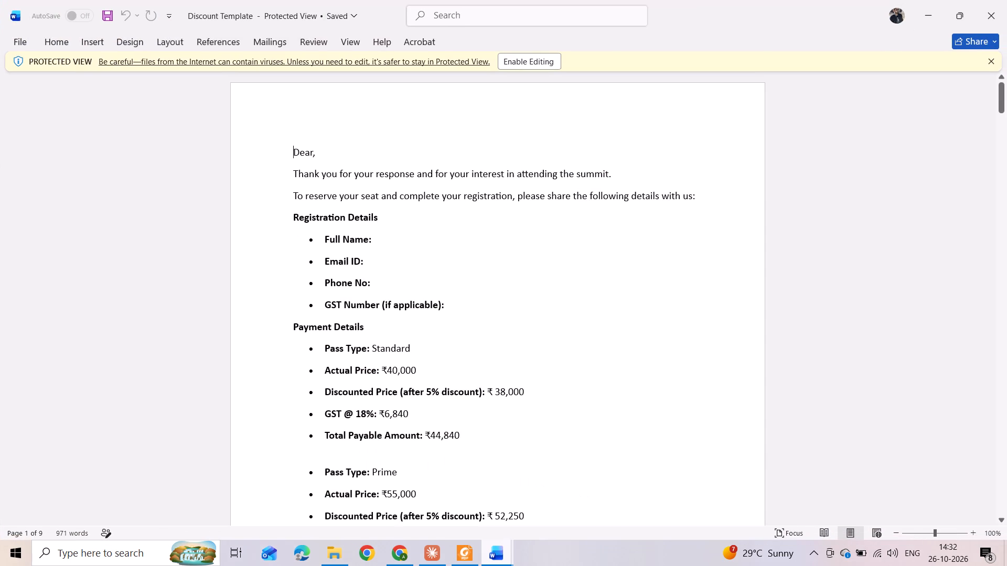
scroll(497, 365, "down", 2)
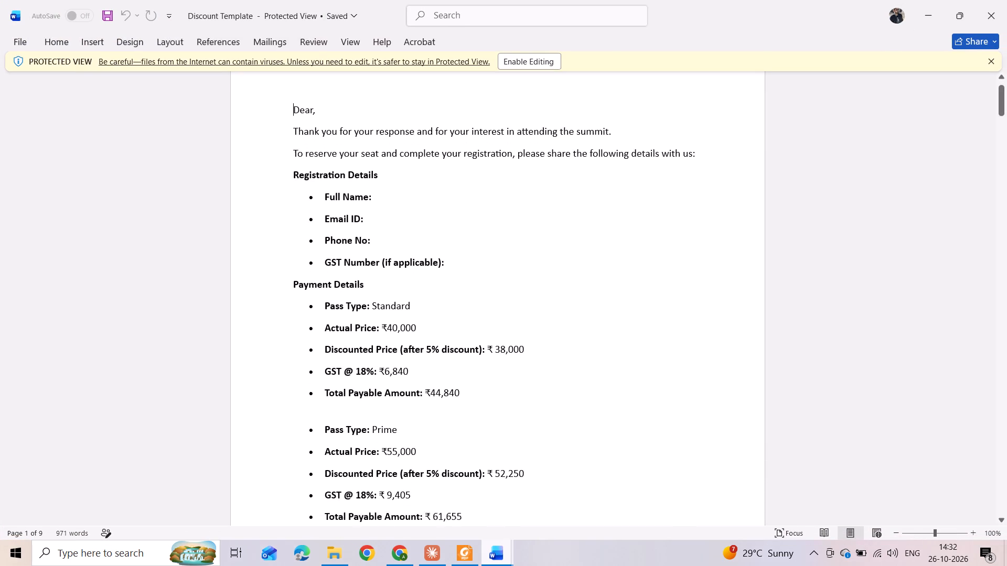
scroll(497, 365, "down", 20)
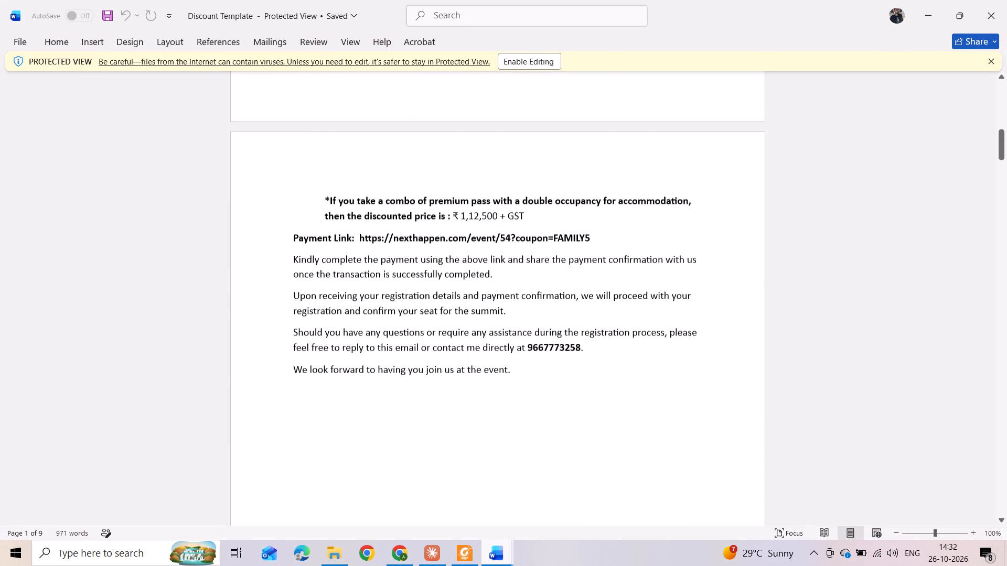
scroll(497, 365, "down", 20)
scroll(497, 365, "down", 4)
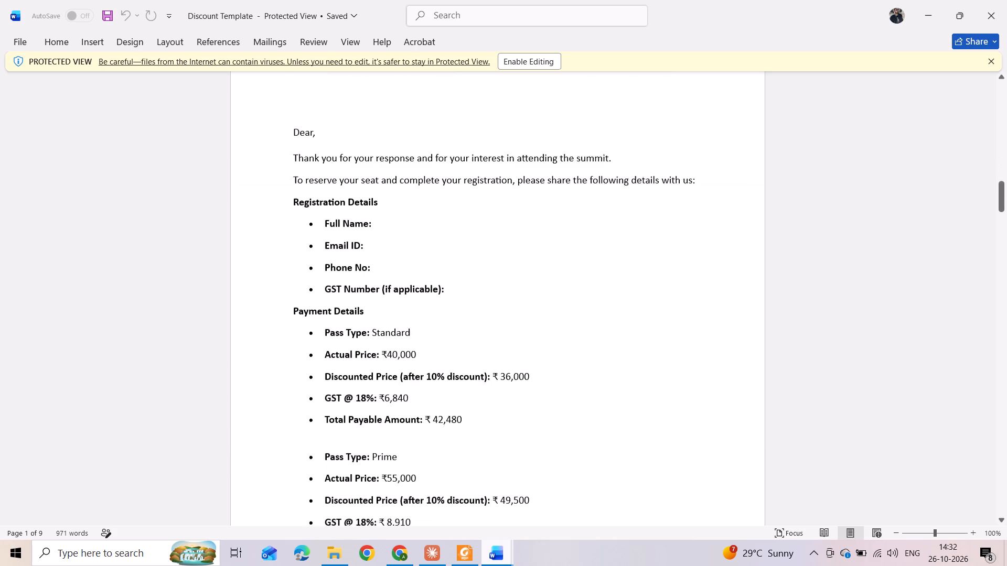
scroll(505, 375, "down", 4)
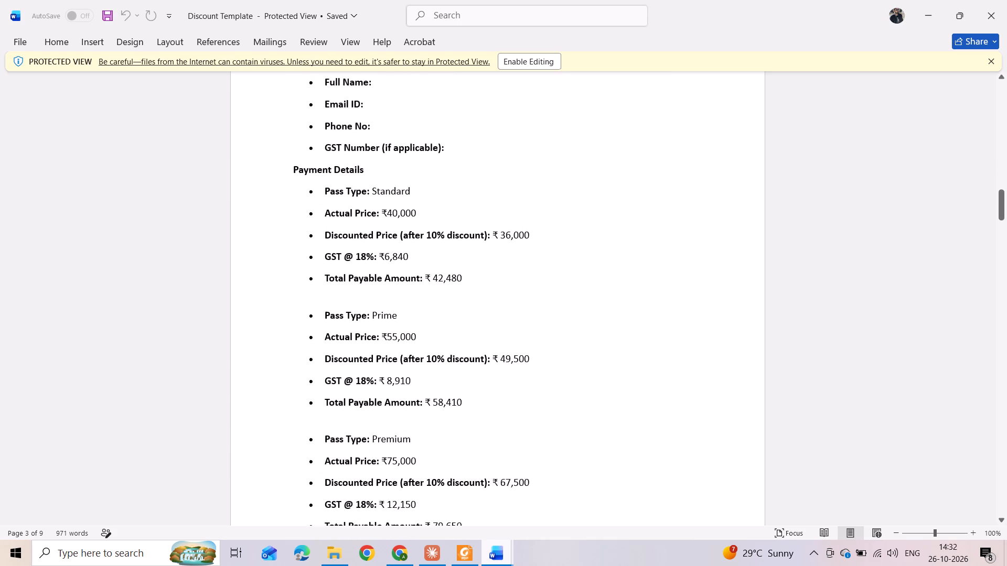
scroll(505, 377, "down", 20)
scroll(505, 377, "down", 9)
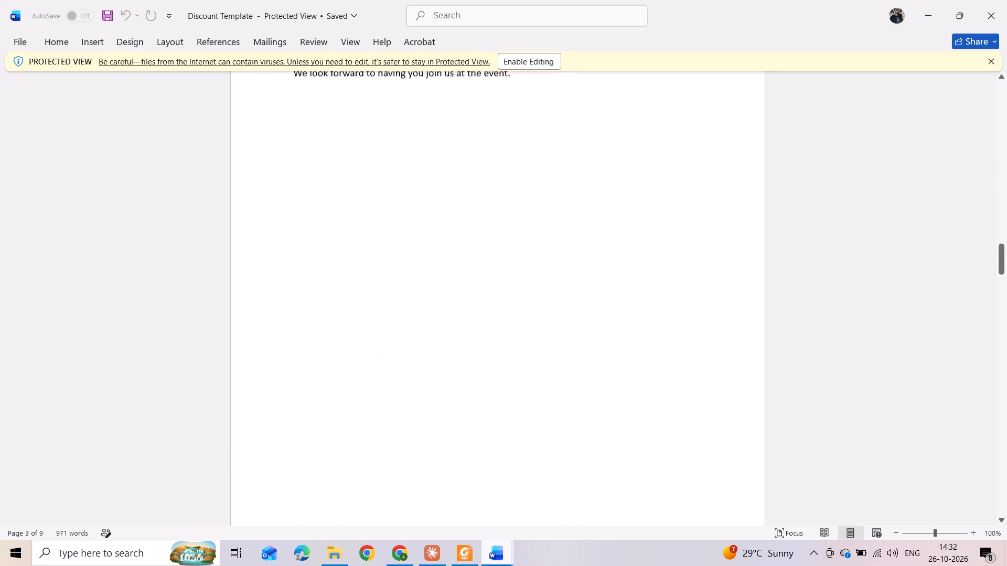
scroll(505, 378, "down", 17)
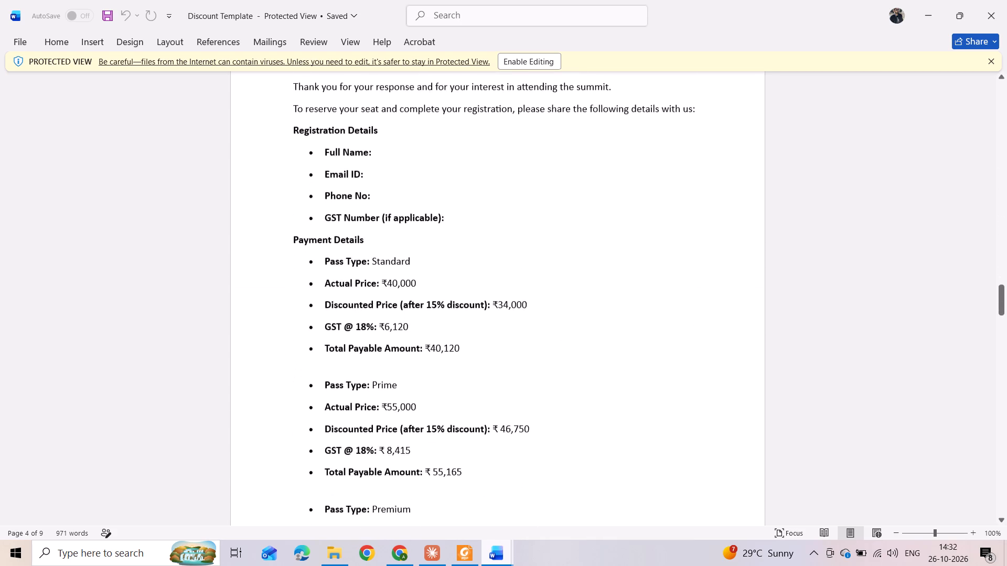
scroll(505, 378, "down", 18)
scroll(505, 378, "down", 17)
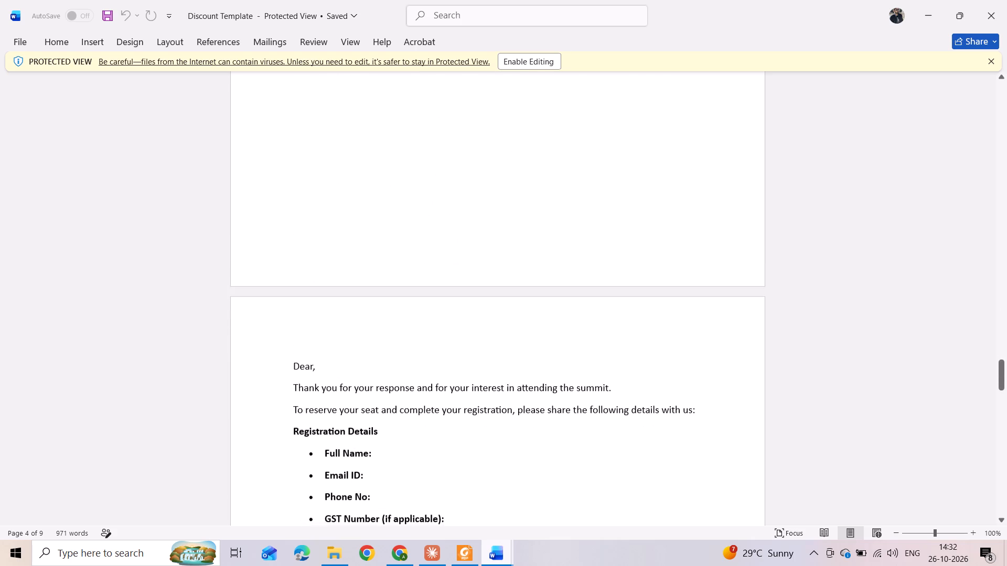
scroll(505, 378, "down", 6)
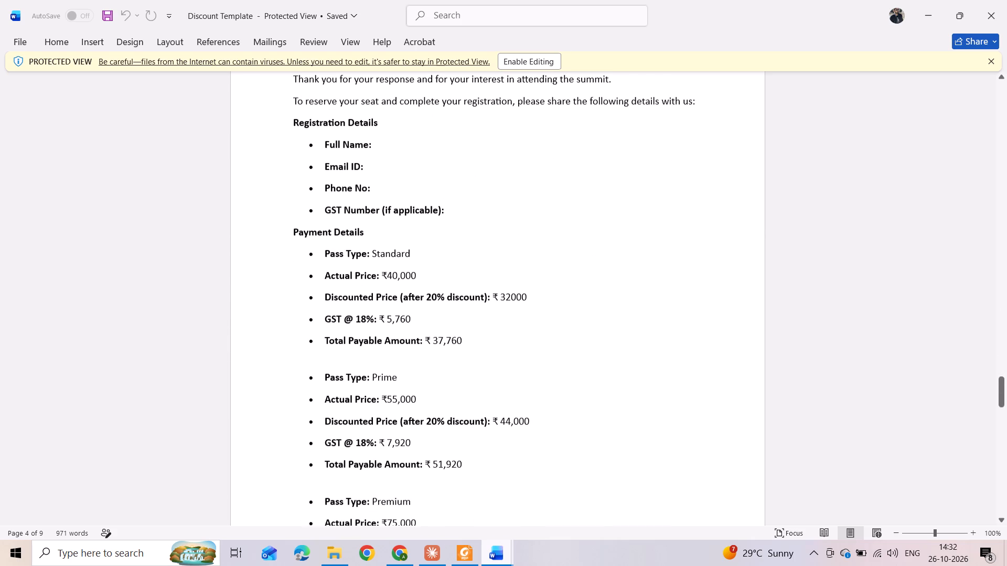
scroll(506, 372, "down", 3)
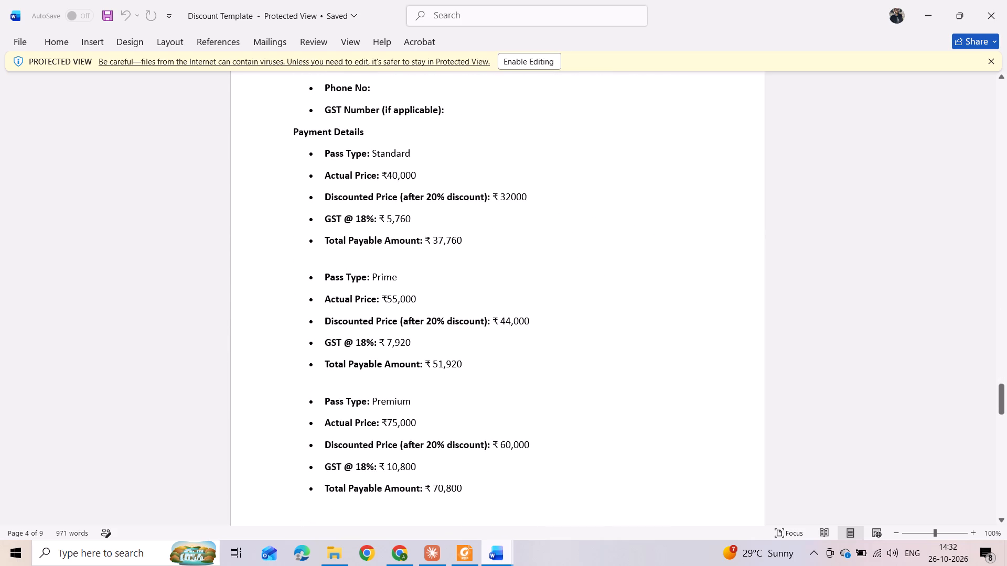
scroll(506, 372, "down", 10)
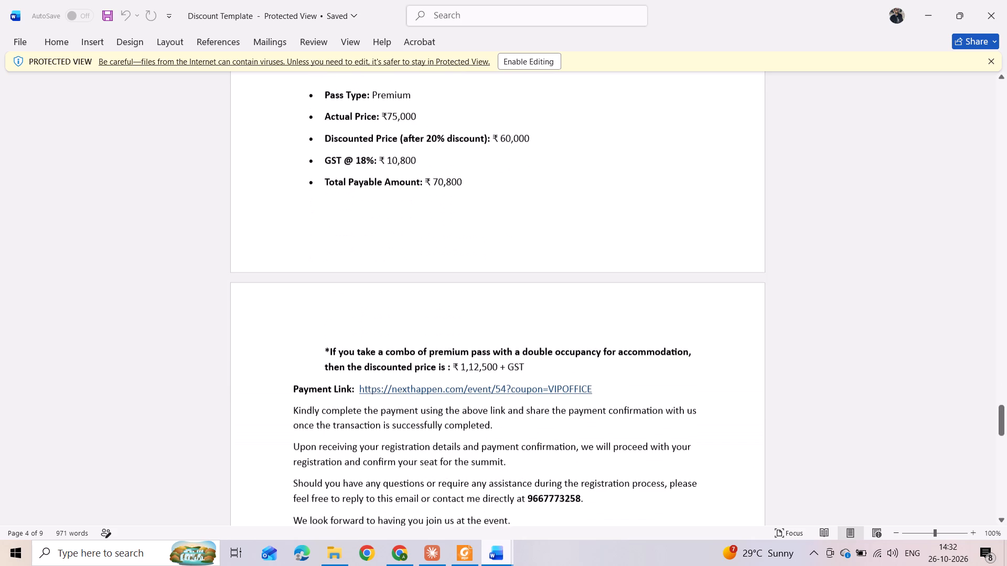
Select the 20% discount registration template in the Discount Template document, starting at its "Dear," line, for the Gmail reply.
scroll(506, 372, "up", 20)
scroll(506, 372, "up", 1)
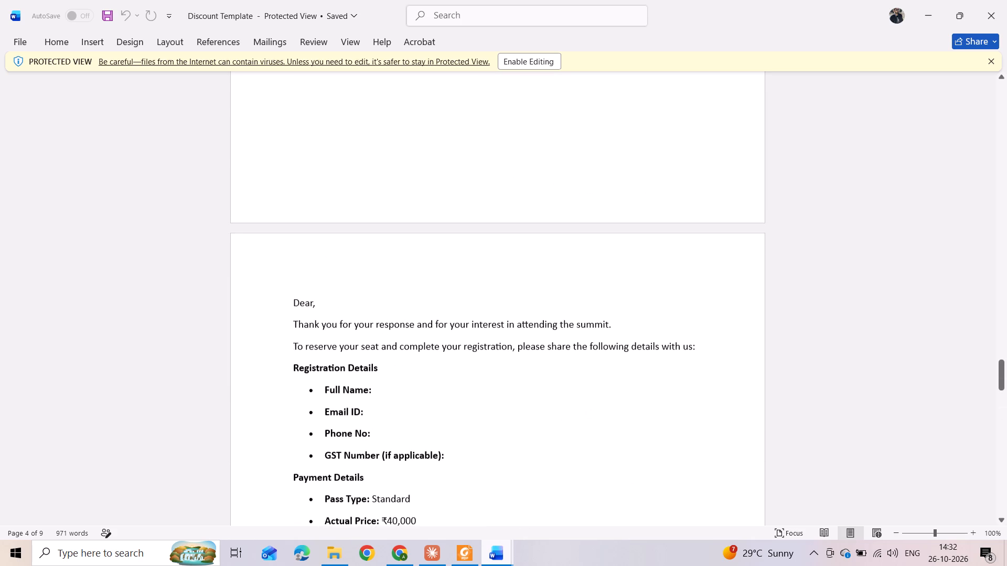
left_click(291, 303)
left_click_drag(291, 303, 291, 303)
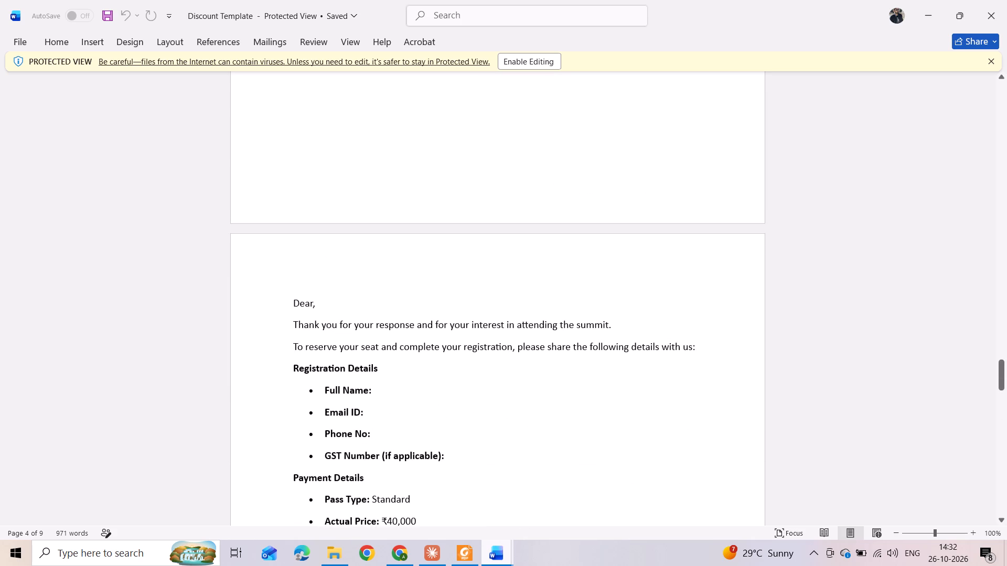
left_click_drag(291, 303, 315, 313)
left_click(315, 313)
left_click(280, 287)
left_click(289, 273)
left_click(366, 281)
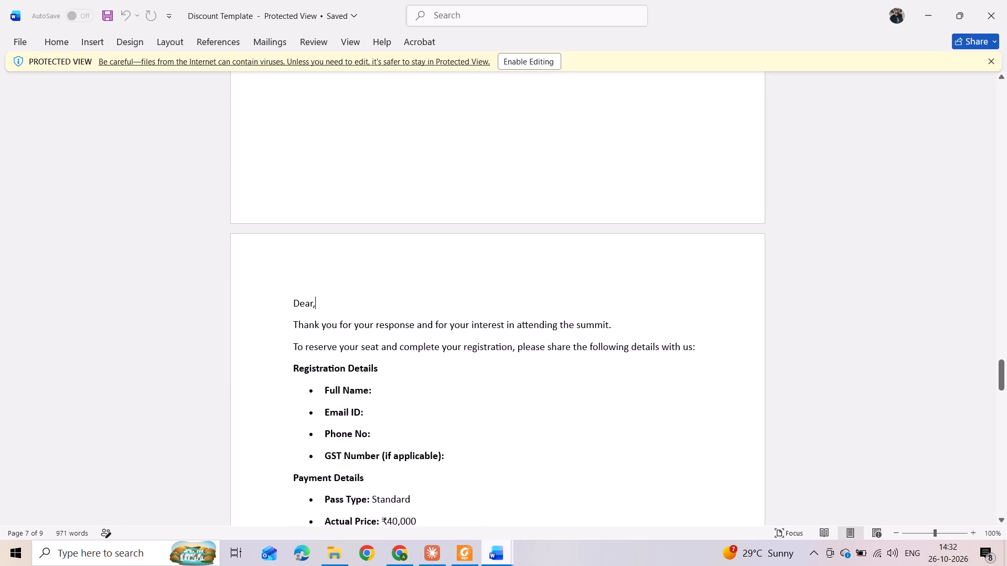
left_click_drag(291, 302, 326, 325)
scroll(326, 325, "down", 2)
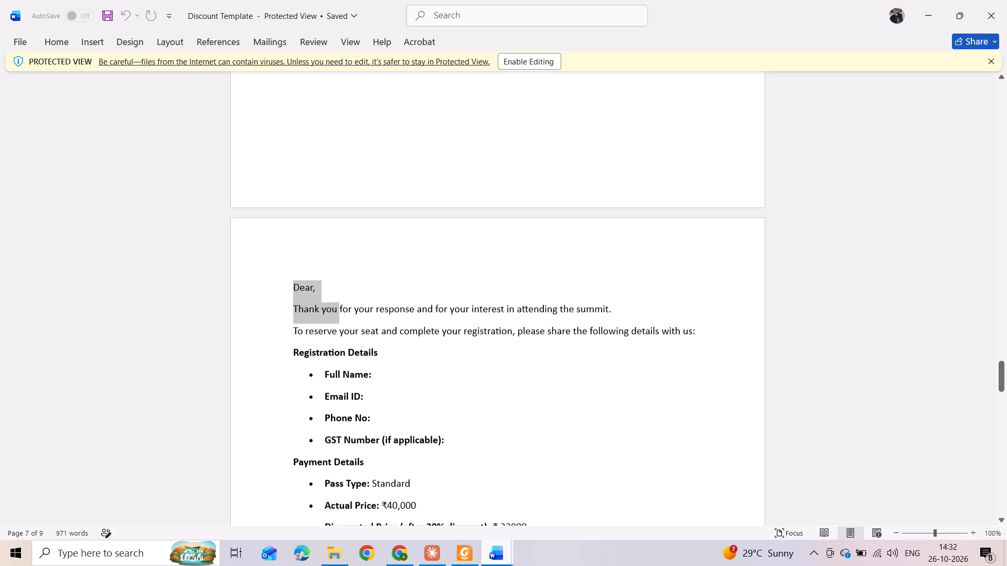
Extend the selection through the end of the 20% discount registration template, past "We look forward to having you join us at the event.", and copy it.
scroll(326, 325, "down", 2)
left_click_drag(326, 325, 329, 328)
scroll(326, 328, "down", 13)
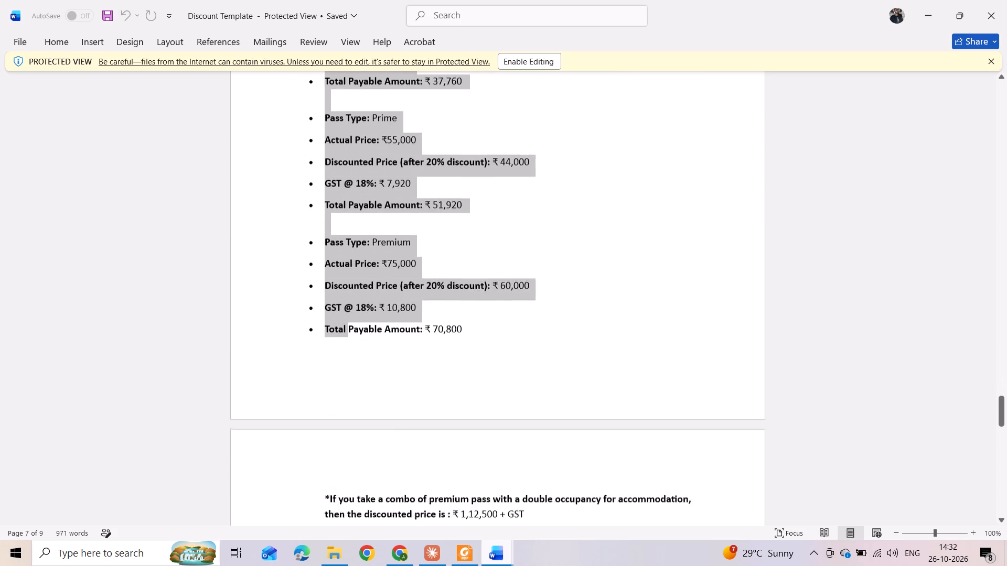
left_click_drag(329, 328, 331, 328)
scroll(329, 328, "down", 12)
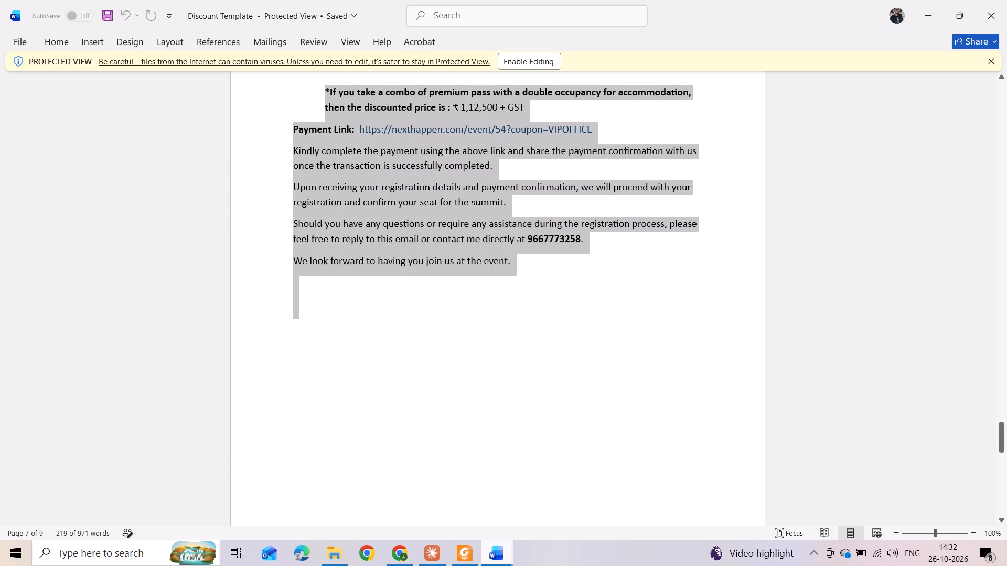
key("ctrl+c")
key("ctrl+c")
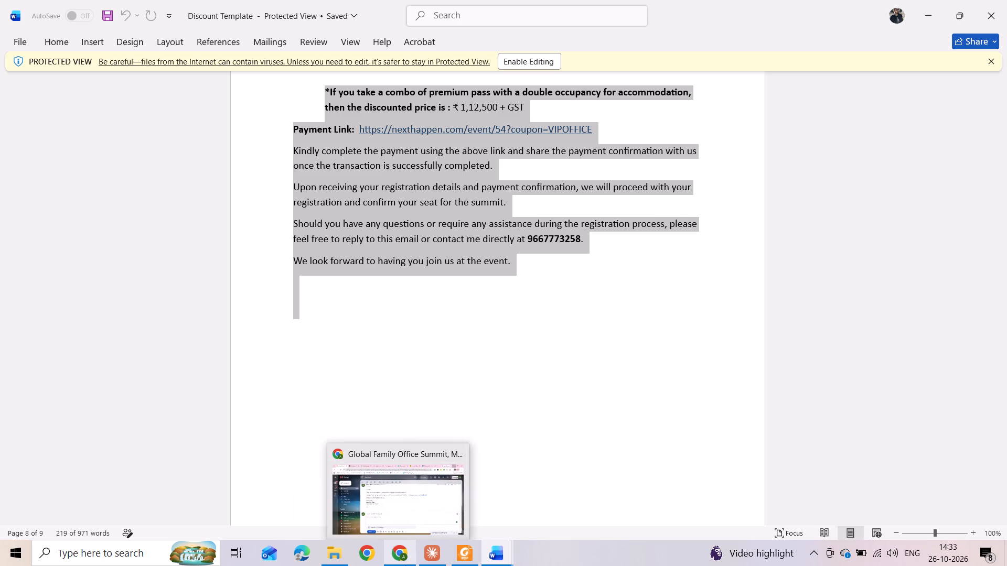
left_click(397, 558)
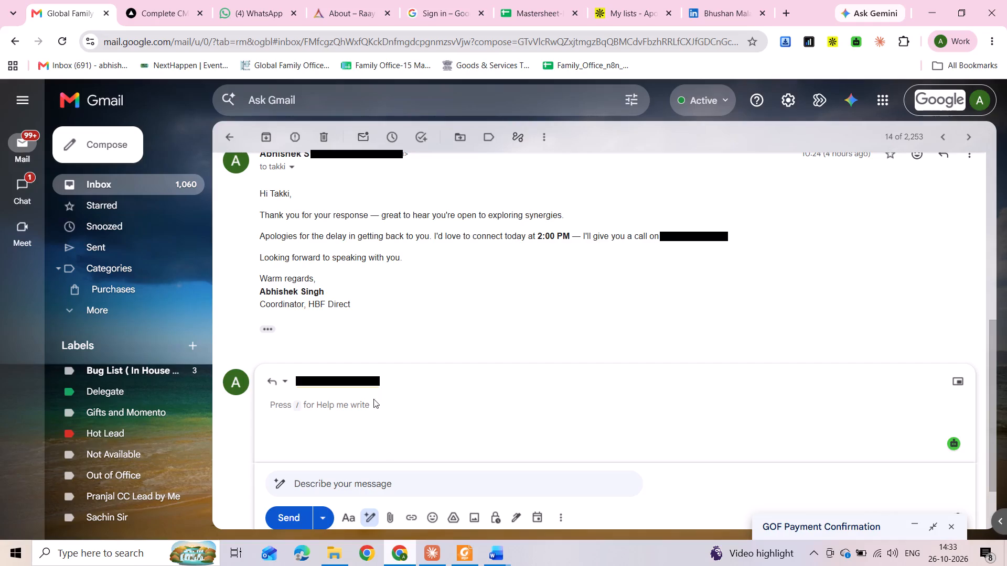
left_click(561, 523)
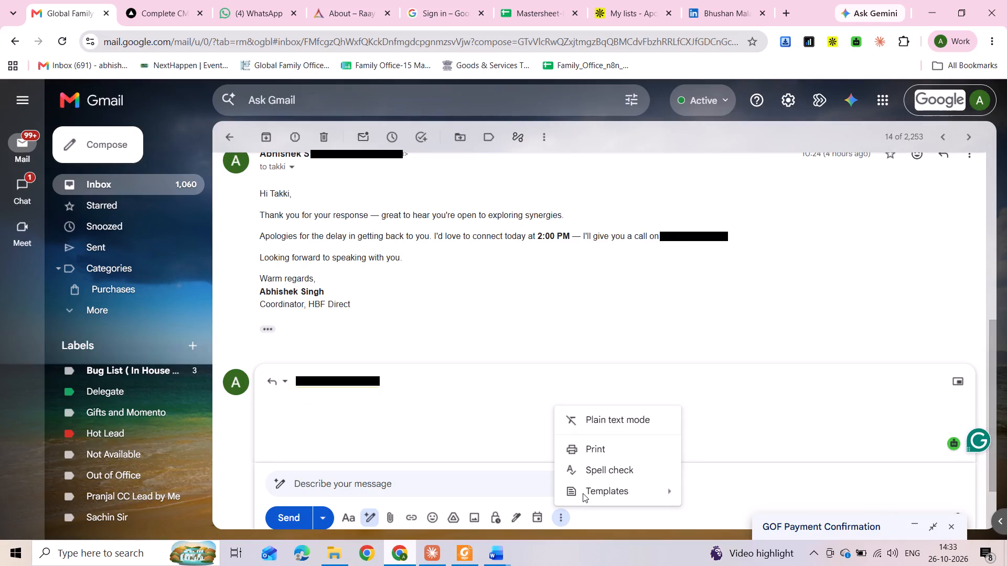
left_click(583, 493)
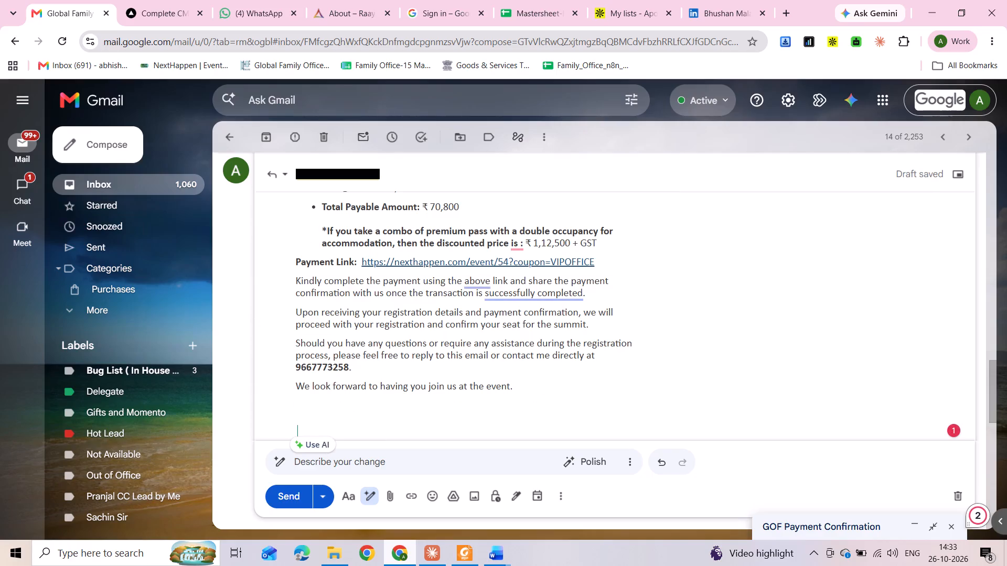
In the Gmail reply draft, add a blank line between the "GST Number (if applicable)" bullet and the Payment Details heading.
scroll(333, 377, "up", 4)
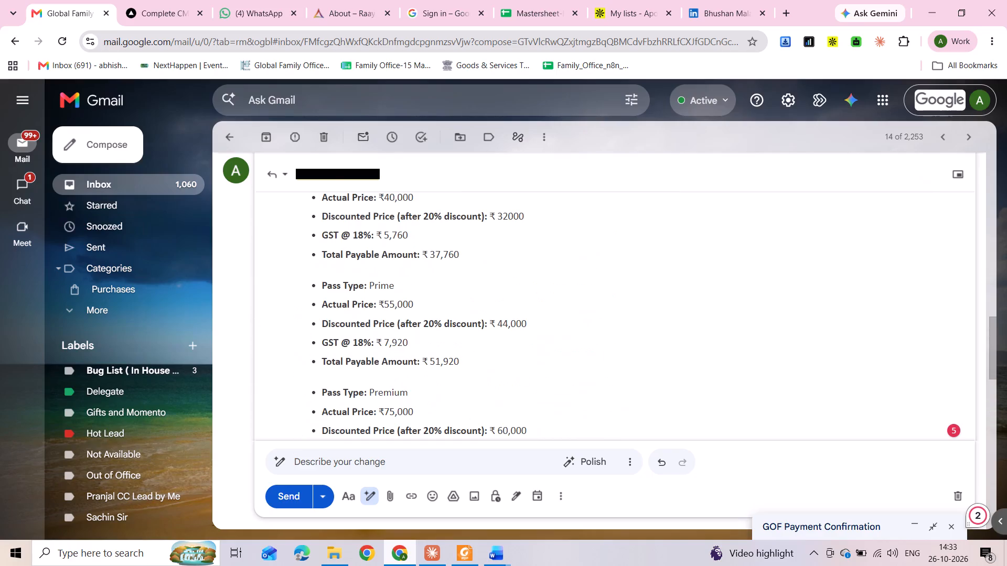
scroll(347, 354, "up", 3)
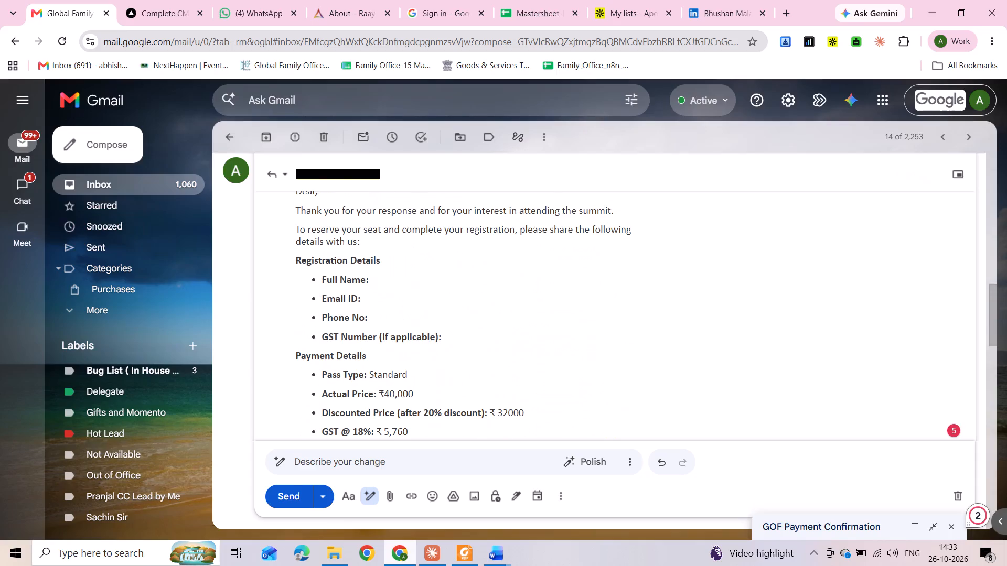
double_click(369, 354)
left_click(465, 339)
key("Return")
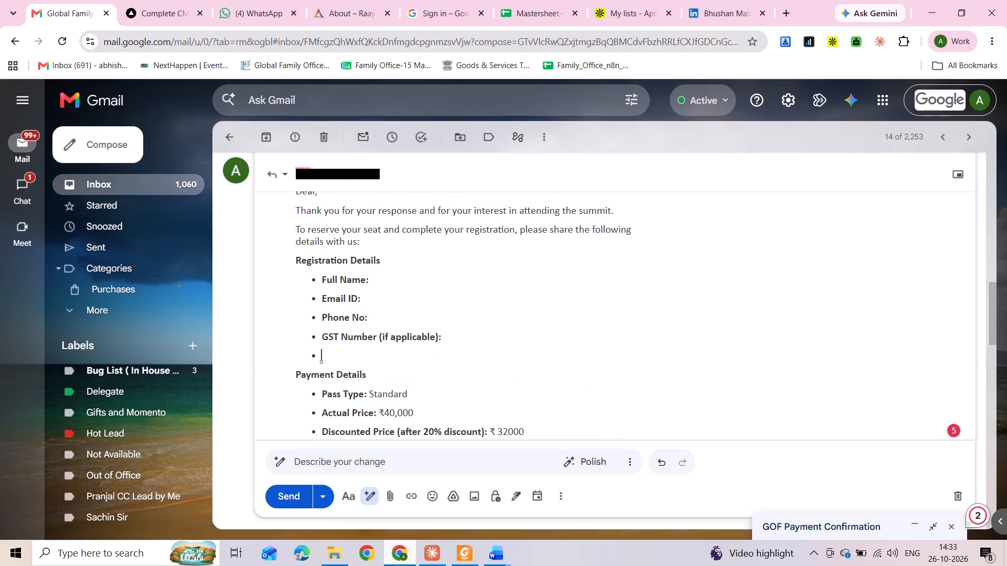
key("BackSpace")
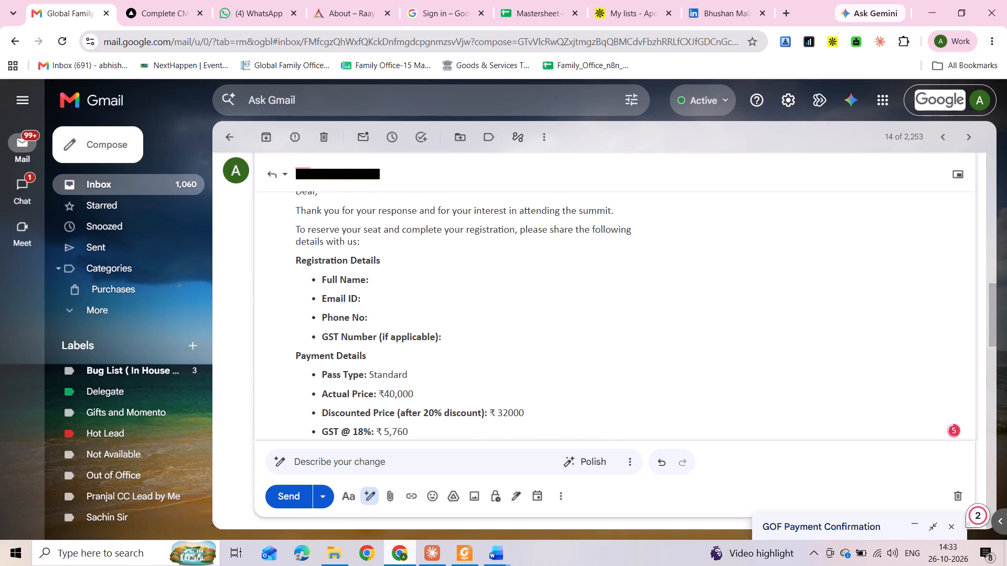
key("shift+Return")
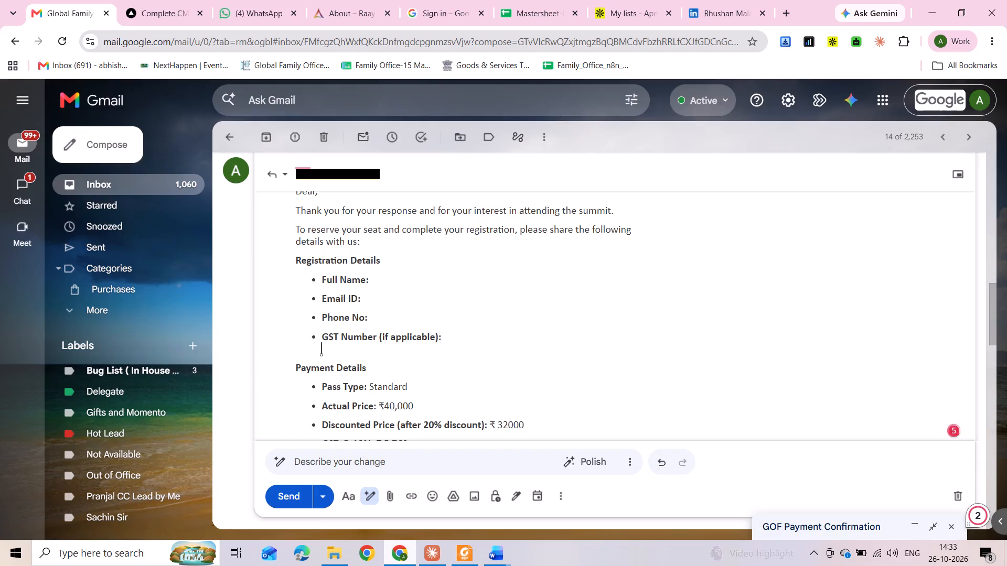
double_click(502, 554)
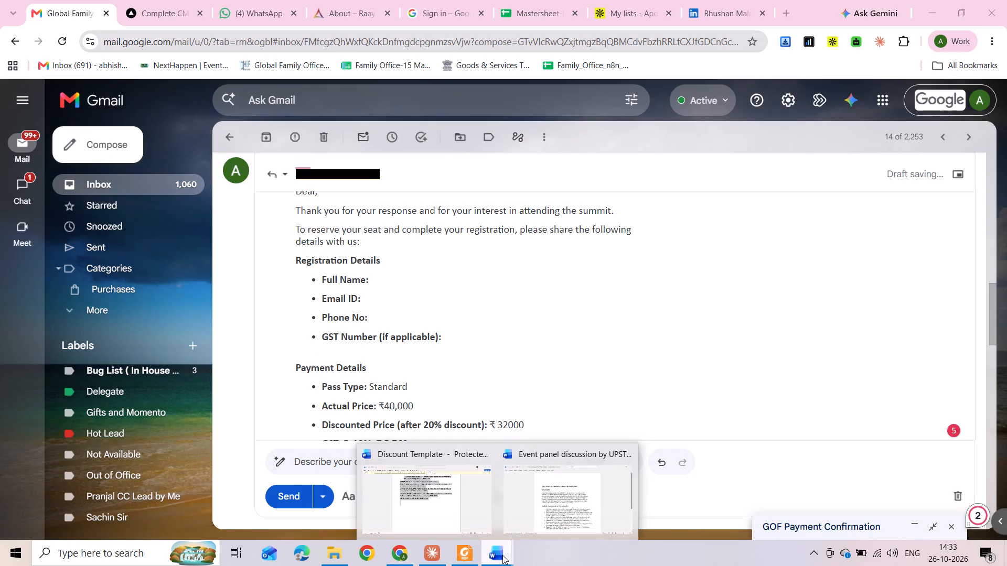
left_click(433, 515)
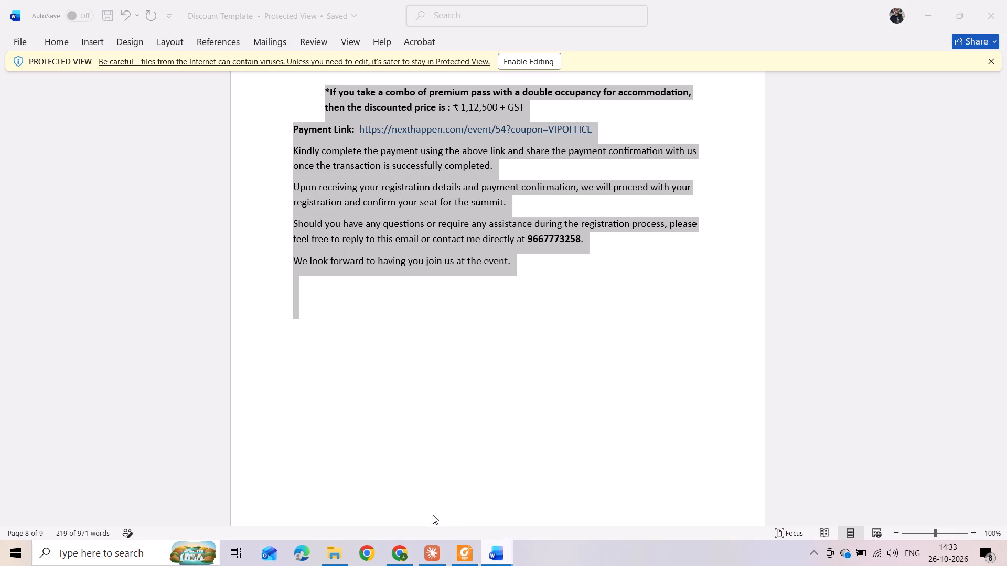
left_click(492, 416)
scroll(492, 416, "down", 19)
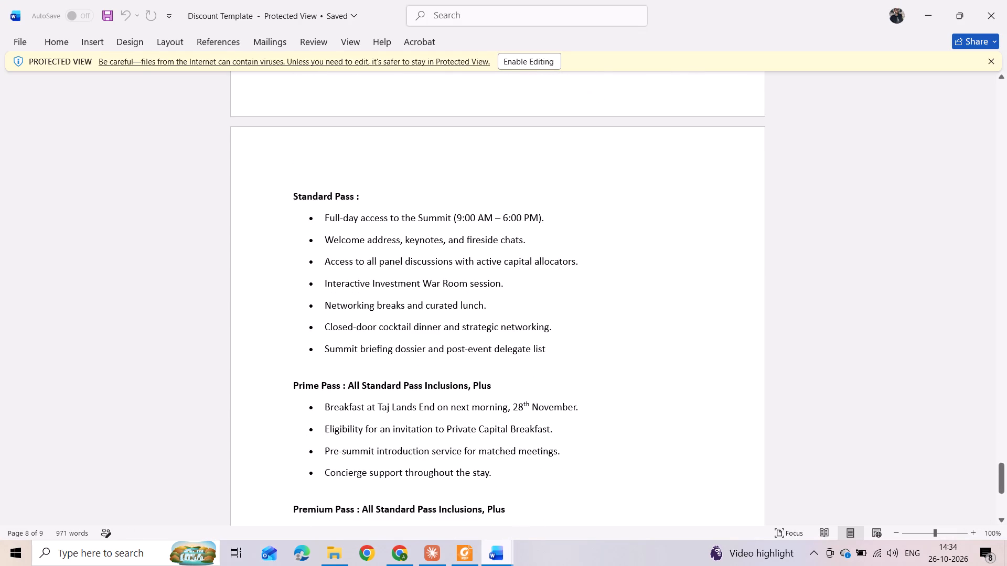
left_click(292, 194)
left_click_drag(292, 194, 315, 217)
scroll(315, 217, "down", 11)
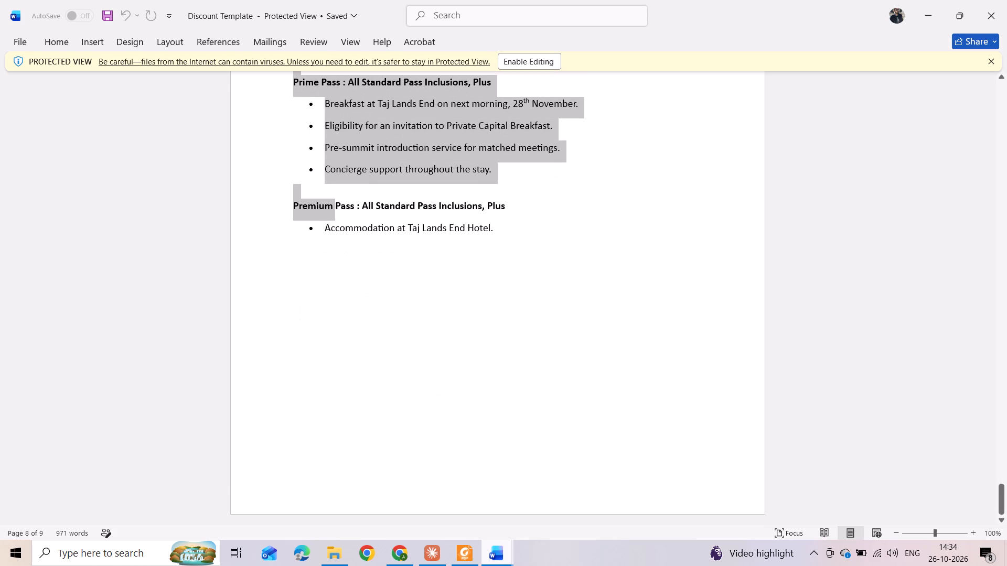
left_click_drag(315, 217, 335, 251)
scroll(315, 217, "down", 3)
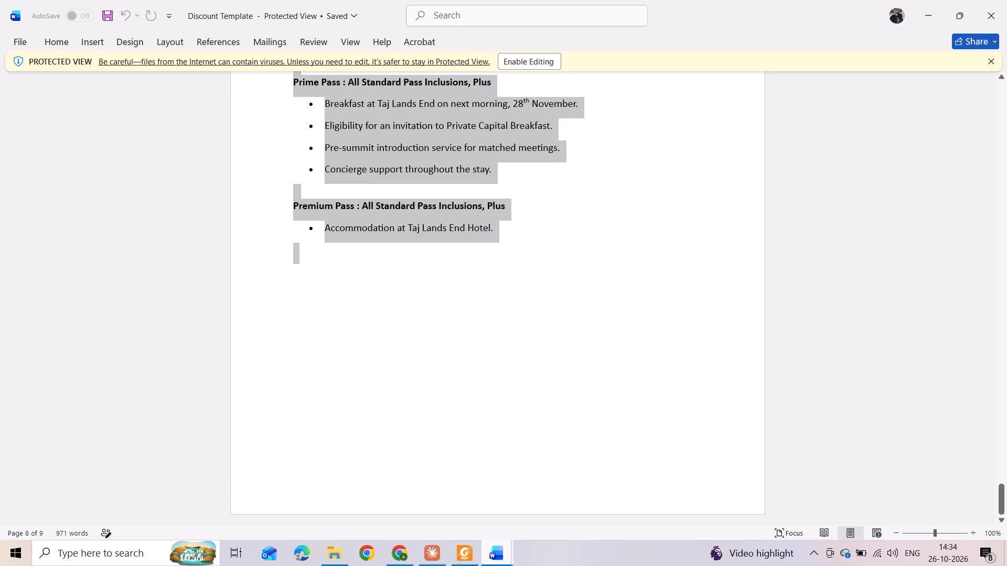
left_click_drag(335, 251, 337, 253)
key("ctrl+c")
left_click(403, 556)
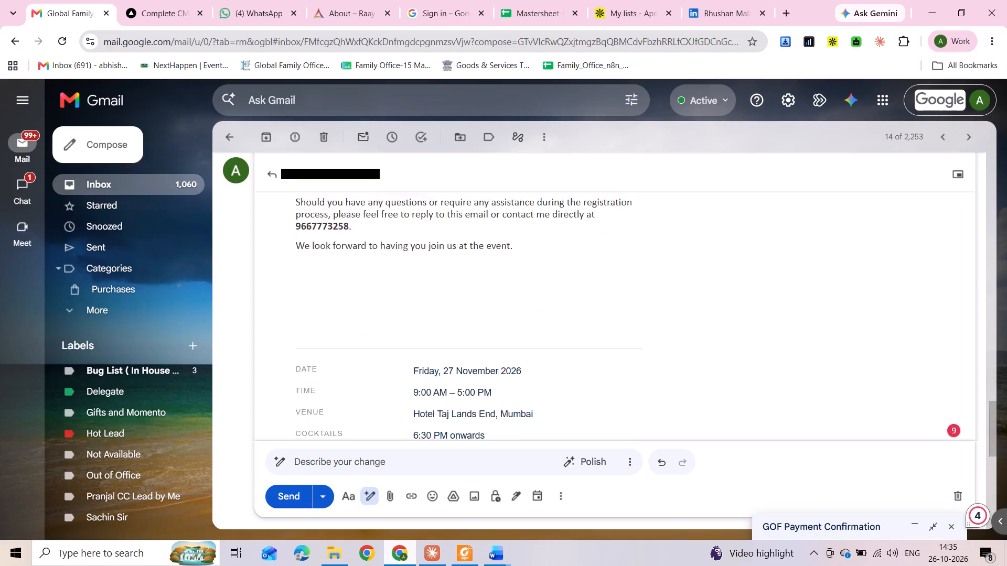
Remove the extra blank lines between "We look forward to having you join us at the event." and the event details.
left_click(294, 385)
key("BackSpace")
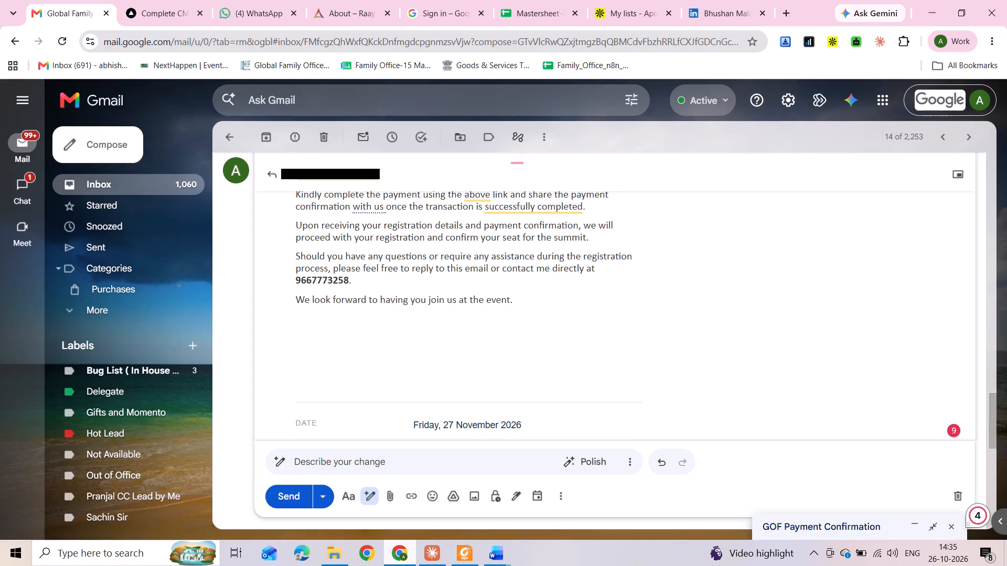
key("BackSpace")
key("BackSpace")
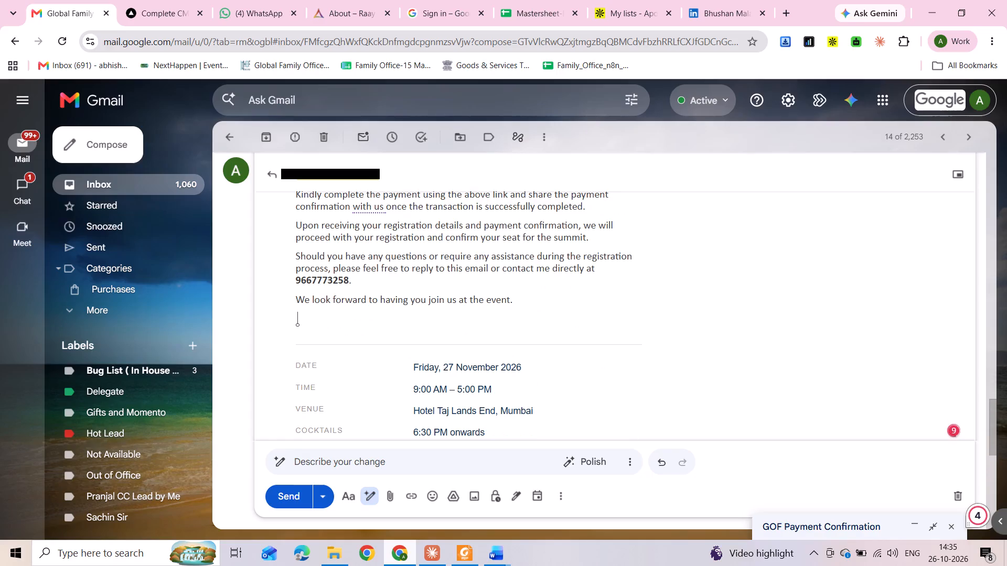
key("BackSpace")
Send the summit registration reply containing the 20% discount pricing.
scroll(377, 366, "down", 2)
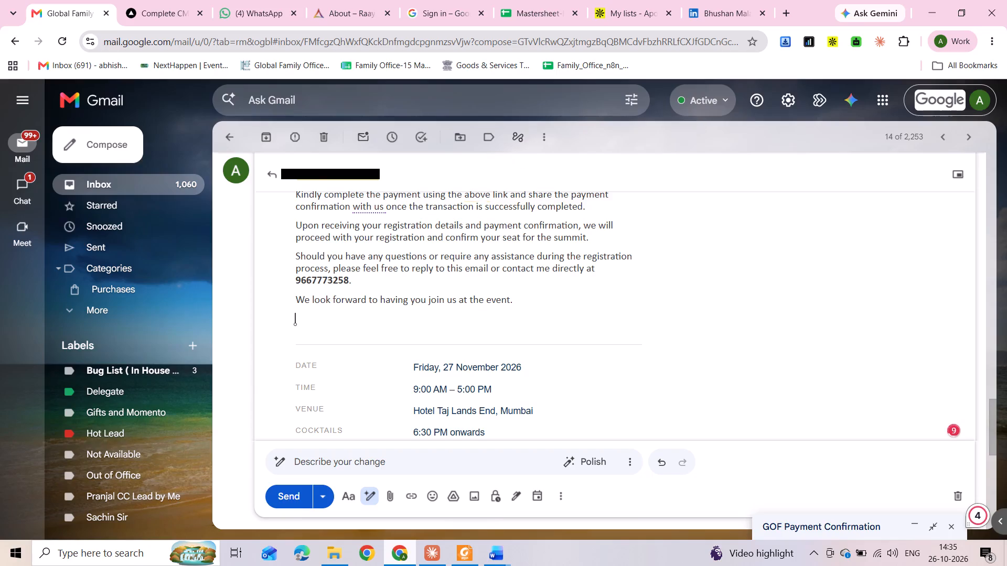
scroll(378, 367, "down", 1)
scroll(432, 340, "down", 4)
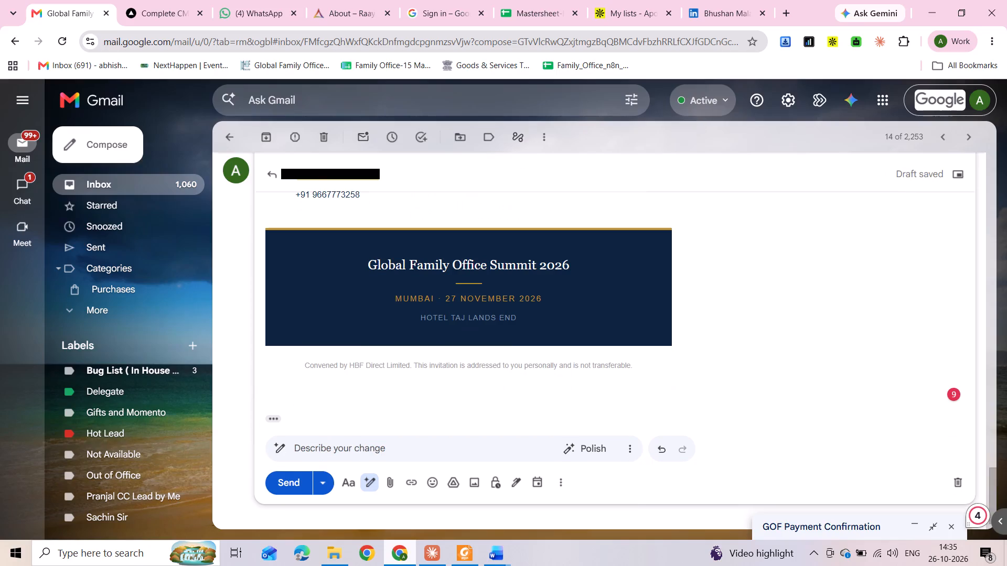
Send the Global Family Office Summit reply with the 20% discounted delegate pass registration details.
left_click(291, 485)
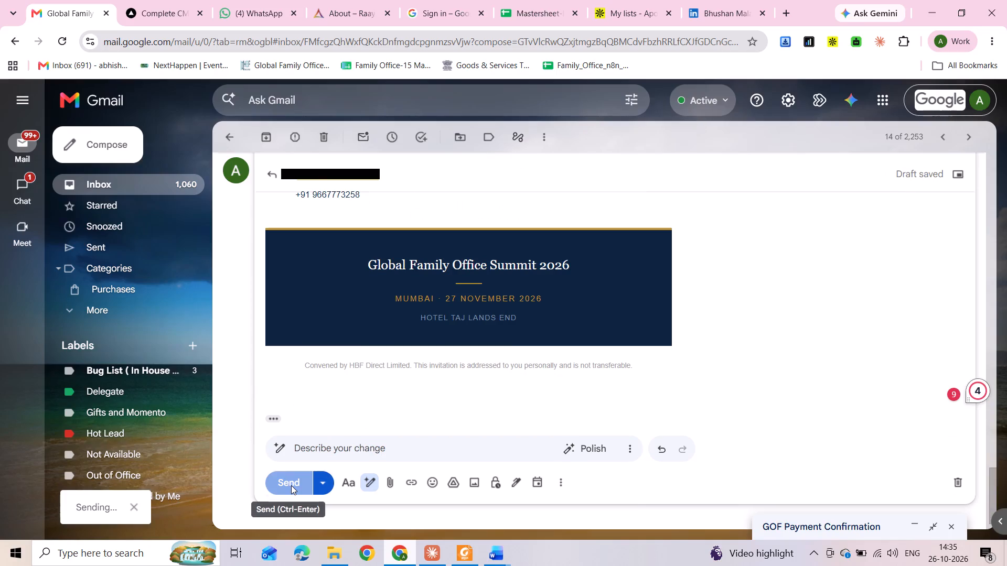
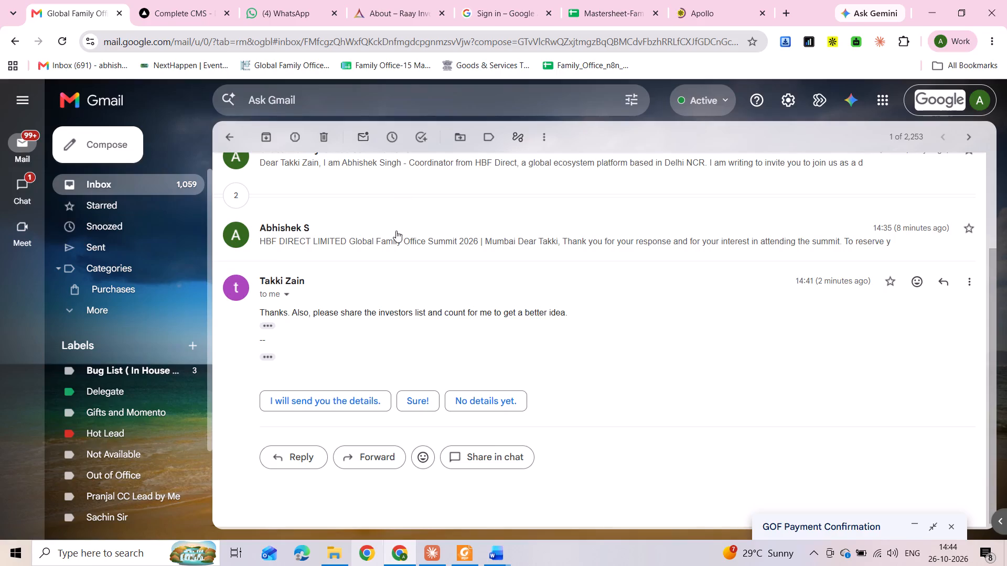
Open the earlier sent summit registration reply in this email thread and review its registration details and Standard and Prime Pass inclusions.
left_click(390, 254)
scroll(470, 377, "down", 2)
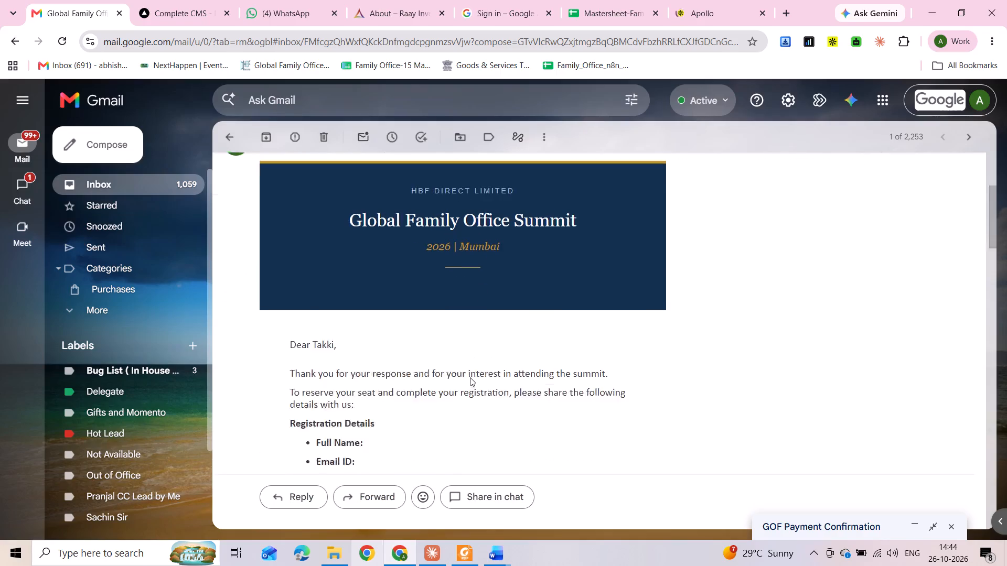
scroll(469, 377, "down", 1)
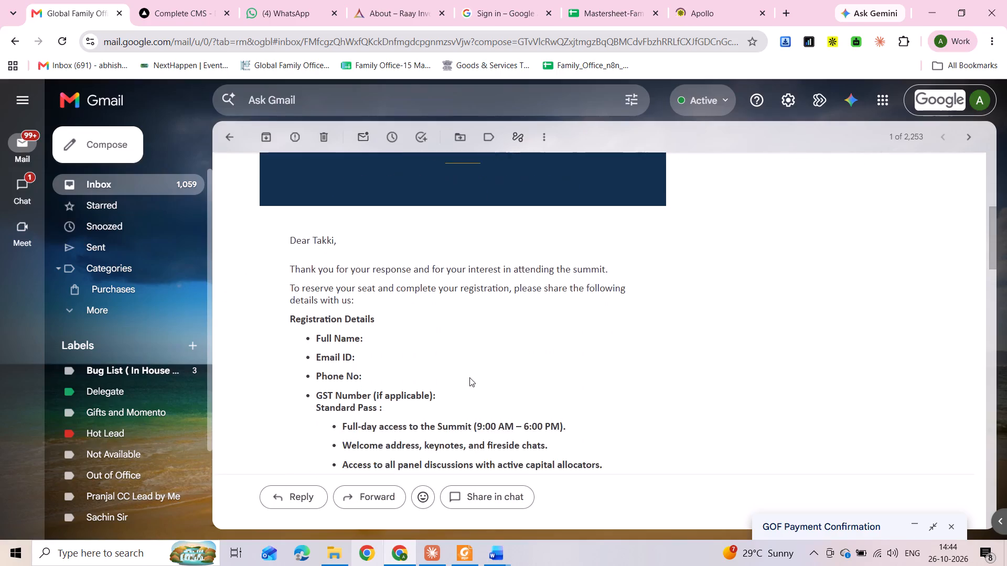
scroll(469, 377, "down", 2)
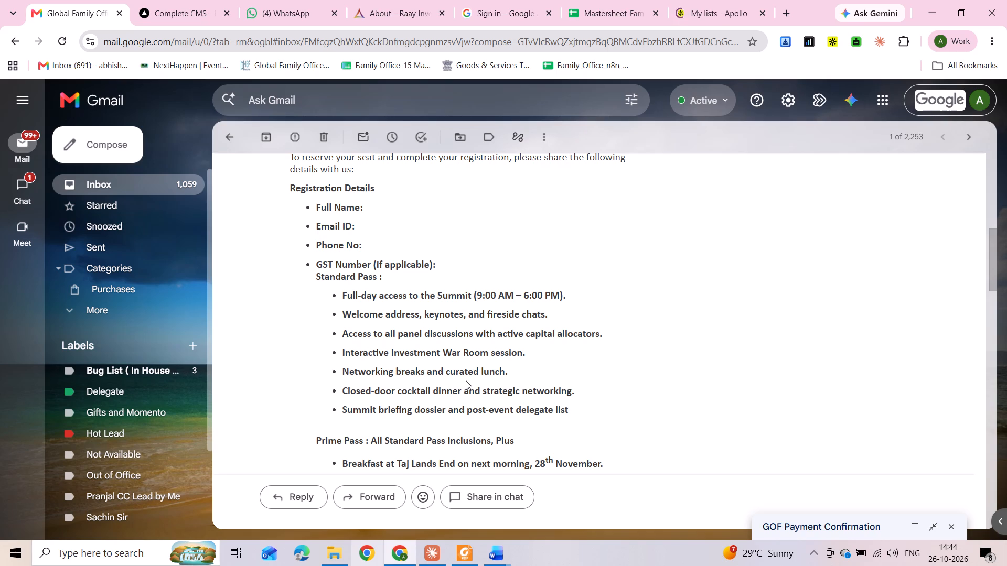
scroll(466, 380, "down", 1)
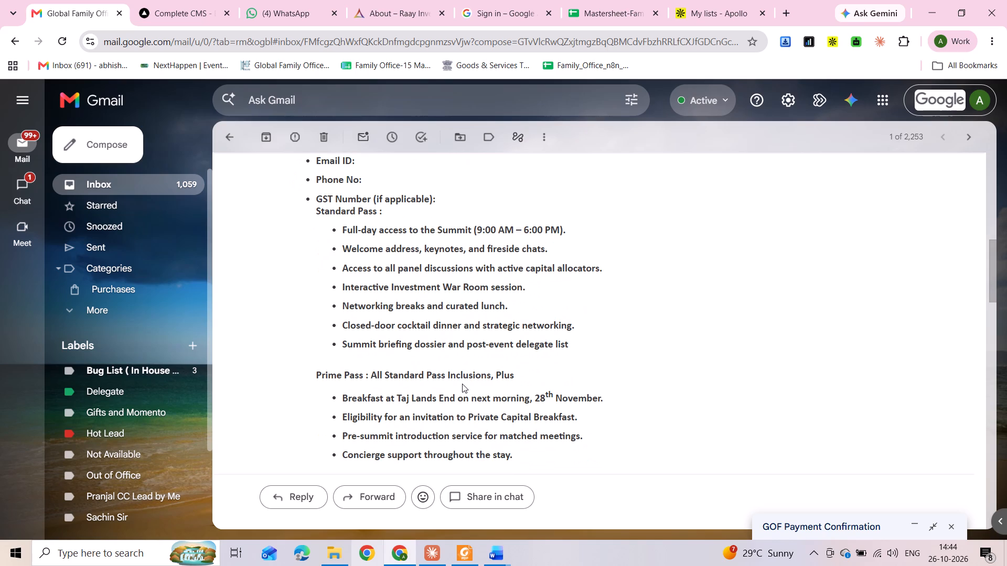
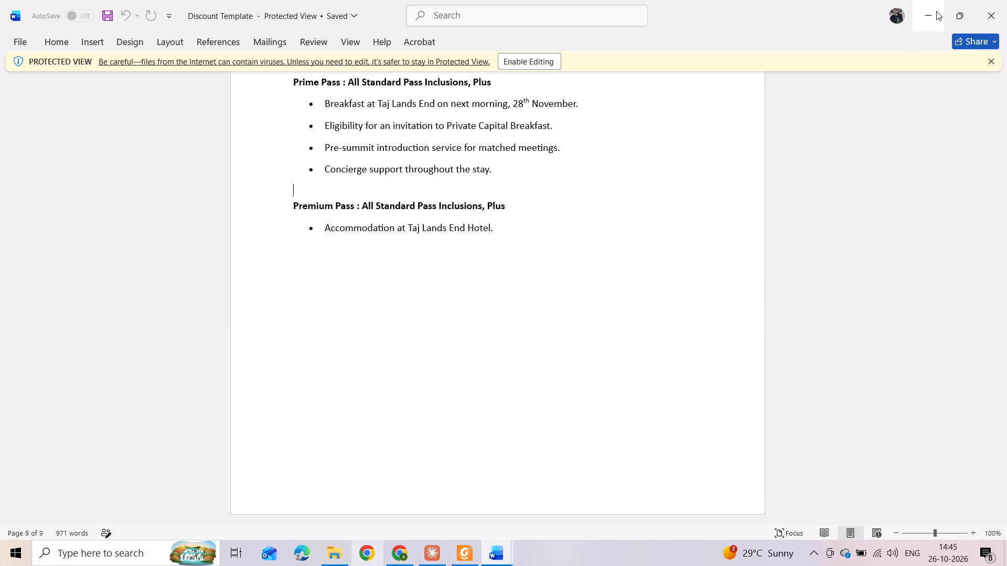
Minimize the Discount Template document and the Downloads folder window to clear the desktop.
left_click(936, 11)
left_click(519, 105)
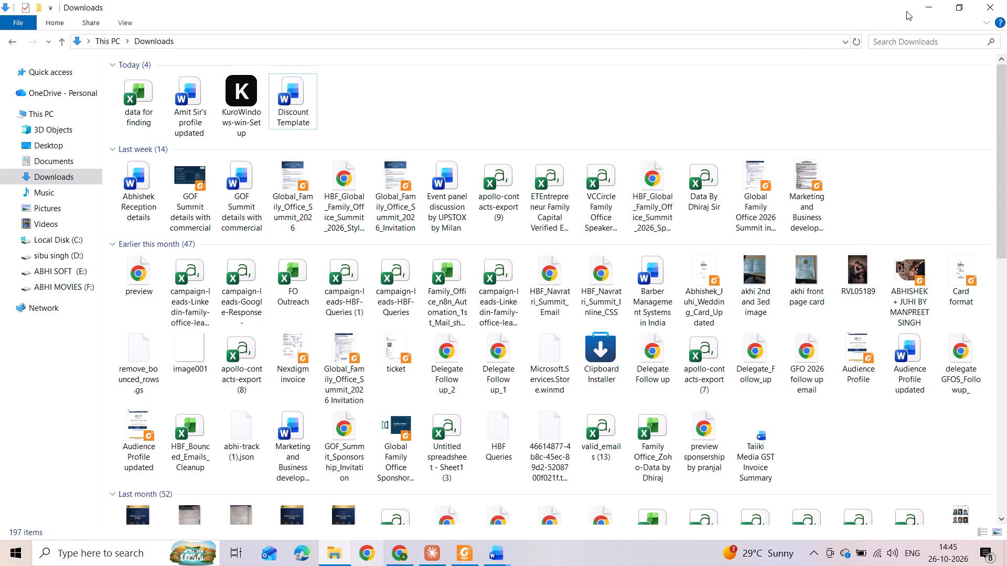
left_click(920, 7)
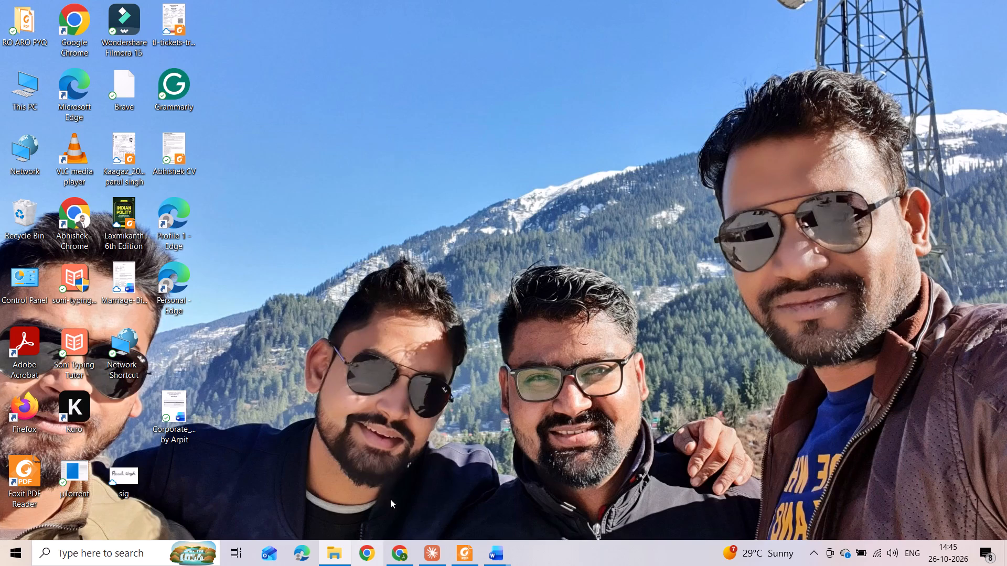
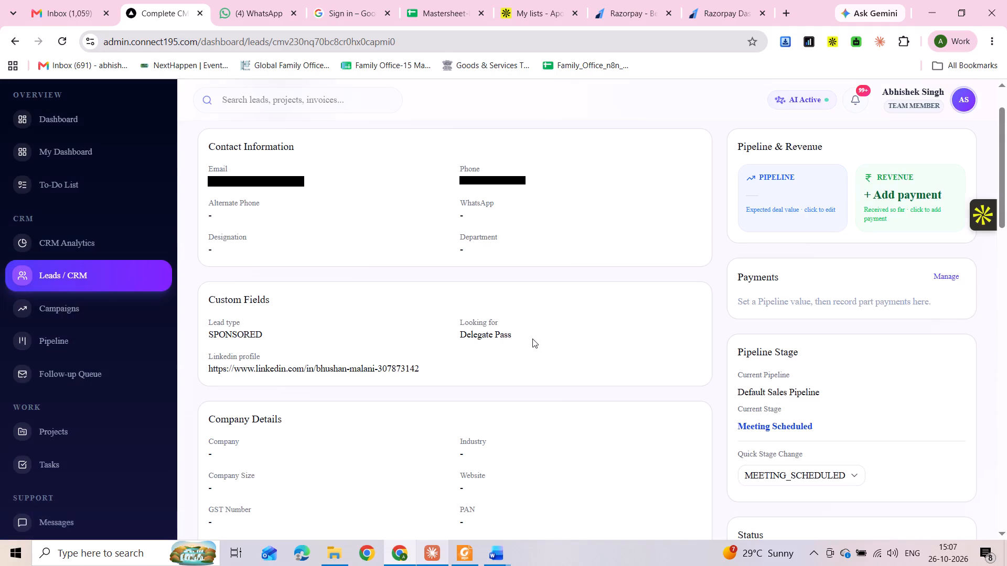
Copy the LinkedIn profile address from the lead's custom fields and open it in a new browser page.
scroll(418, 362, "down", 1)
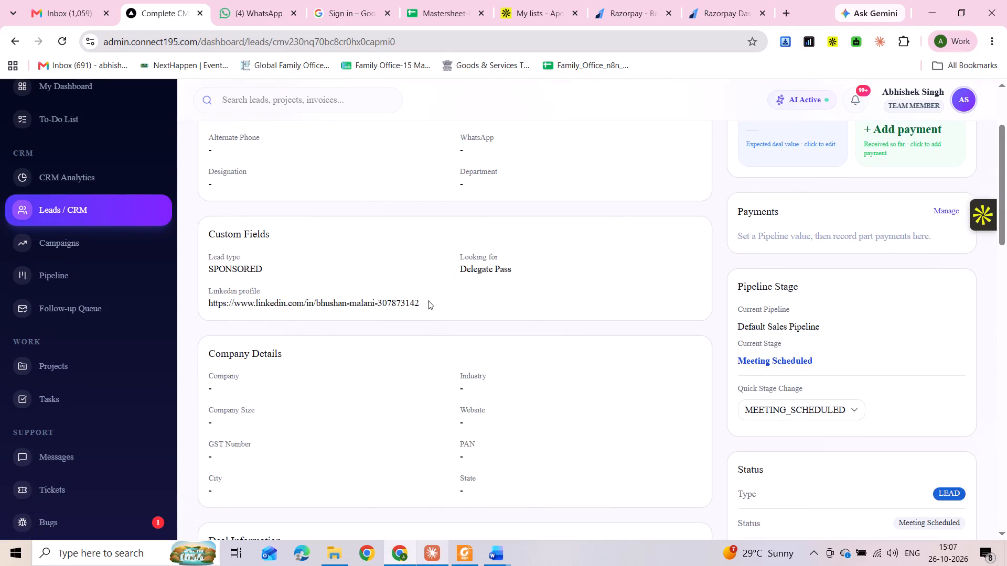
left_click_drag(427, 300, 212, 308)
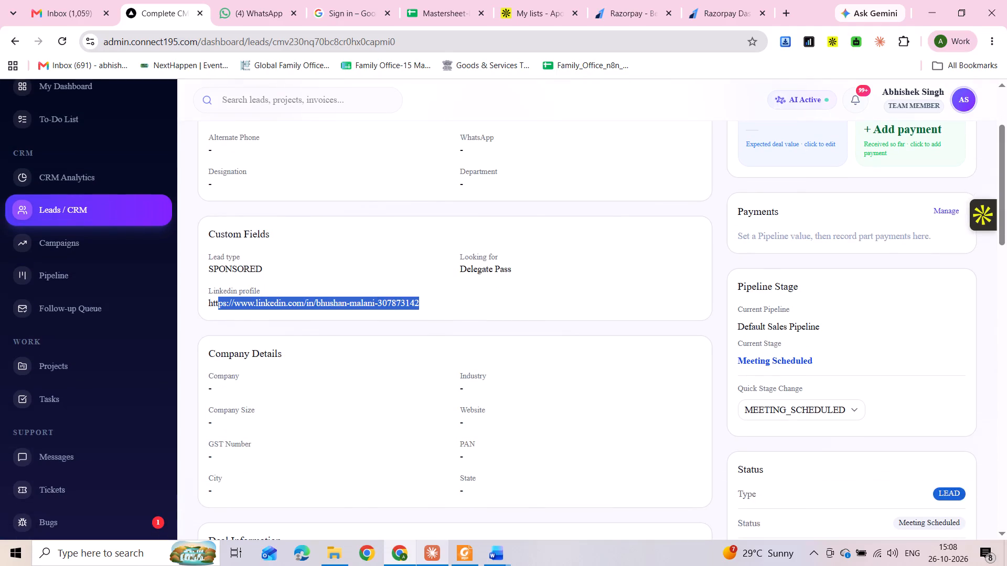
left_click_drag(212, 308, 202, 308)
key("ctrl+c")
key("ctrl+c")
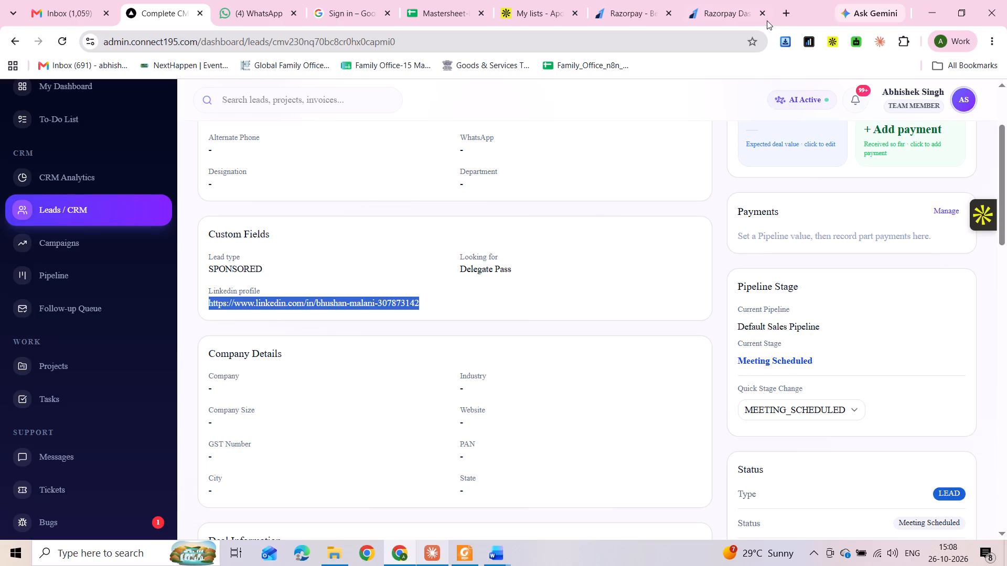
left_click(784, 16)
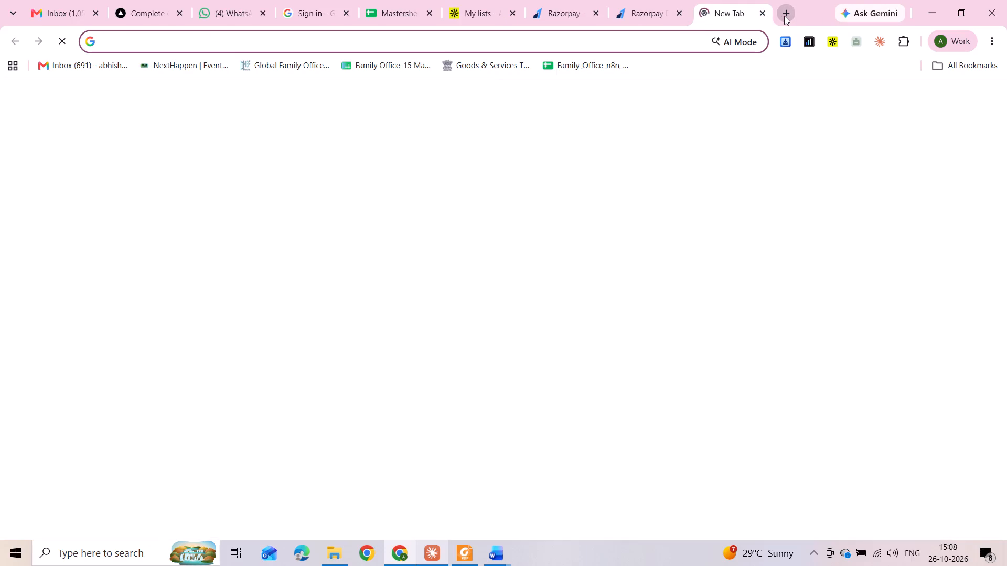
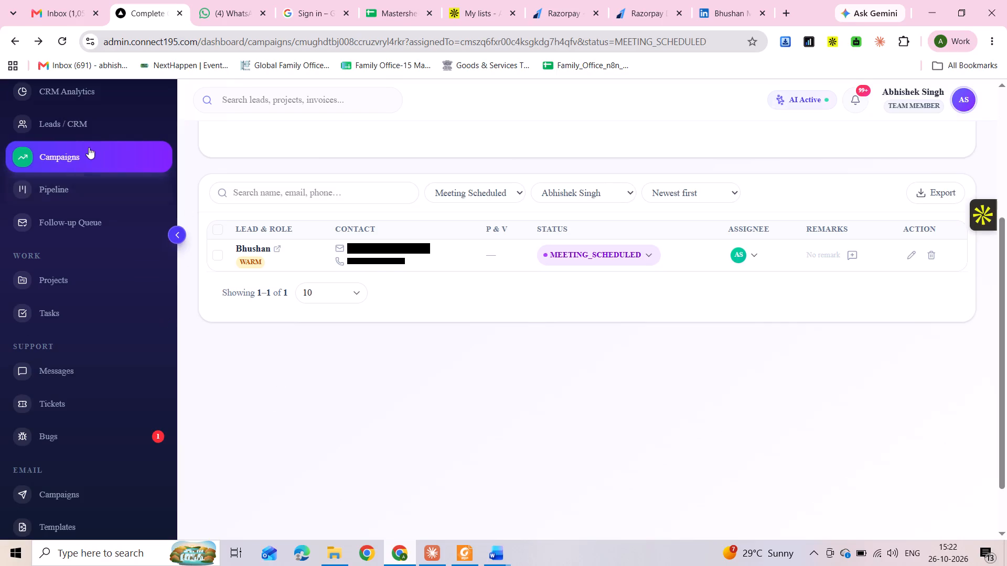
Return from the Meeting Scheduled lead to the full CRM campaigns list and look through the listed campaigns.
left_click(81, 162)
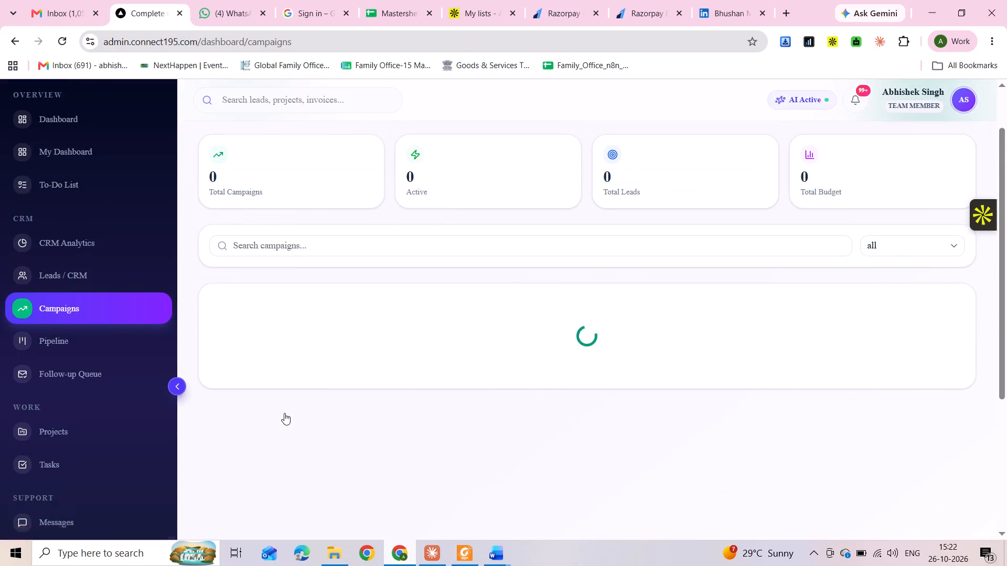
scroll(421, 517, "down", 2)
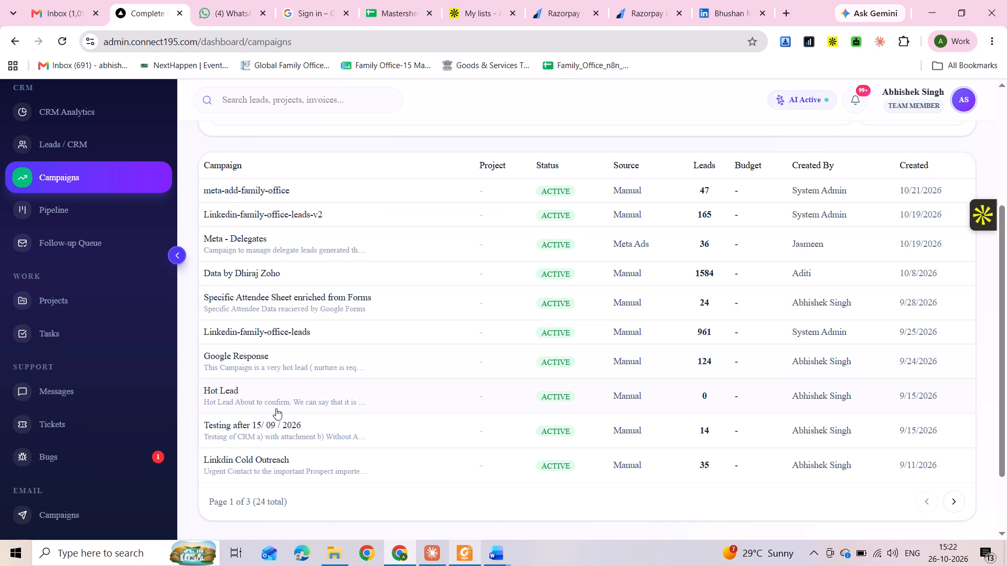
Open the Linkedin-family-office-leads campaign from the CRM campaigns list.
scroll(278, 253, "up", 1)
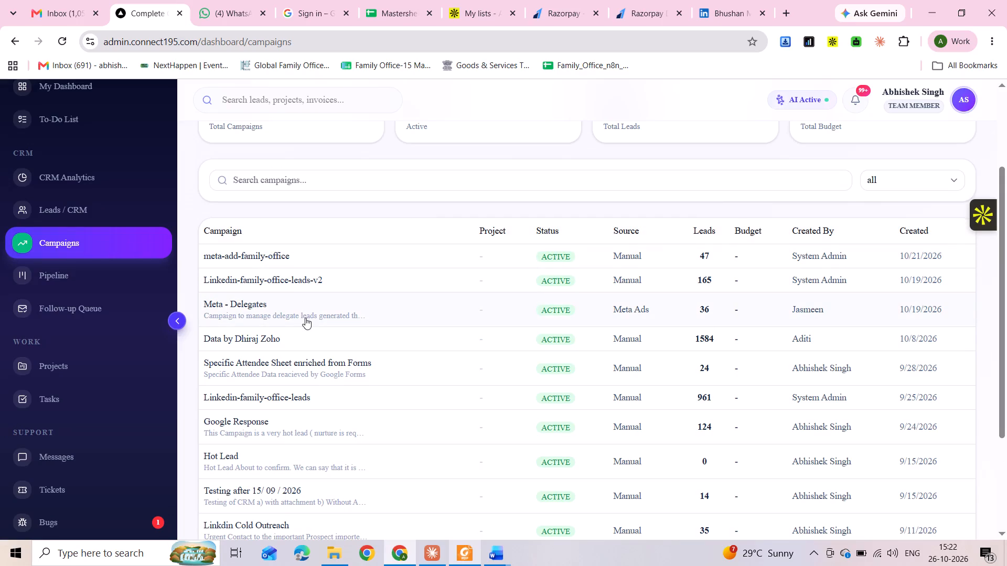
scroll(305, 324, "down", 1)
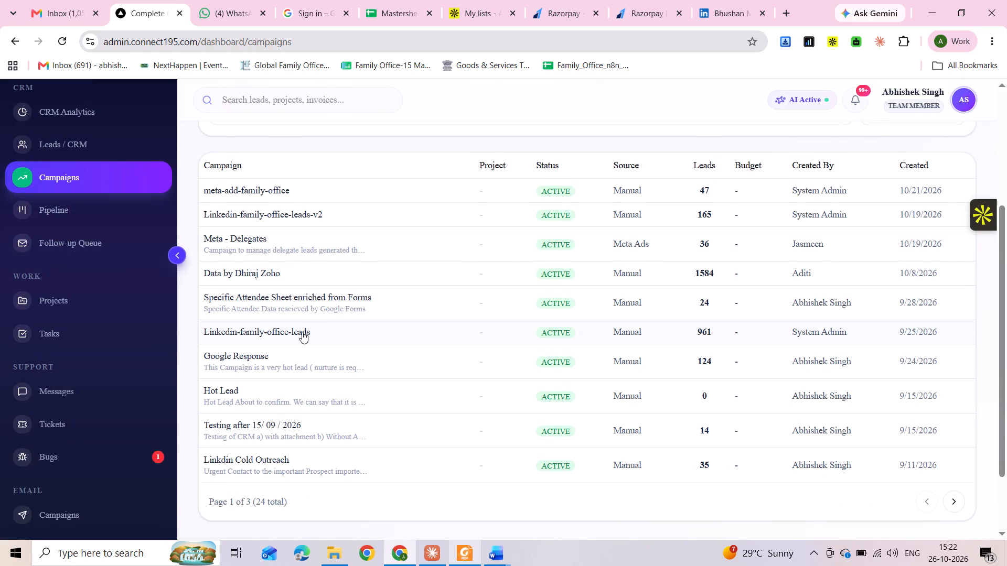
double_click(302, 332)
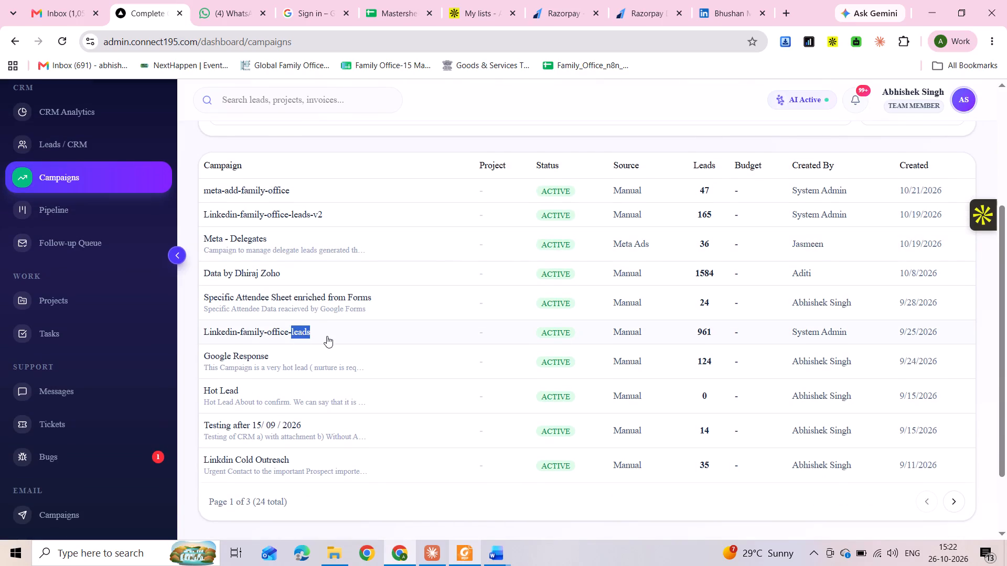
left_click(328, 336)
left_click(351, 268)
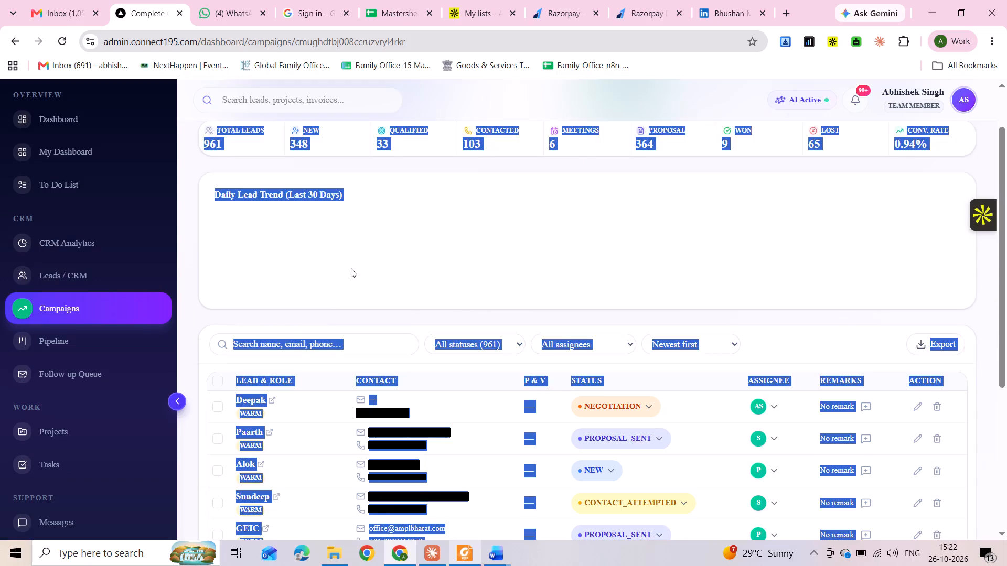
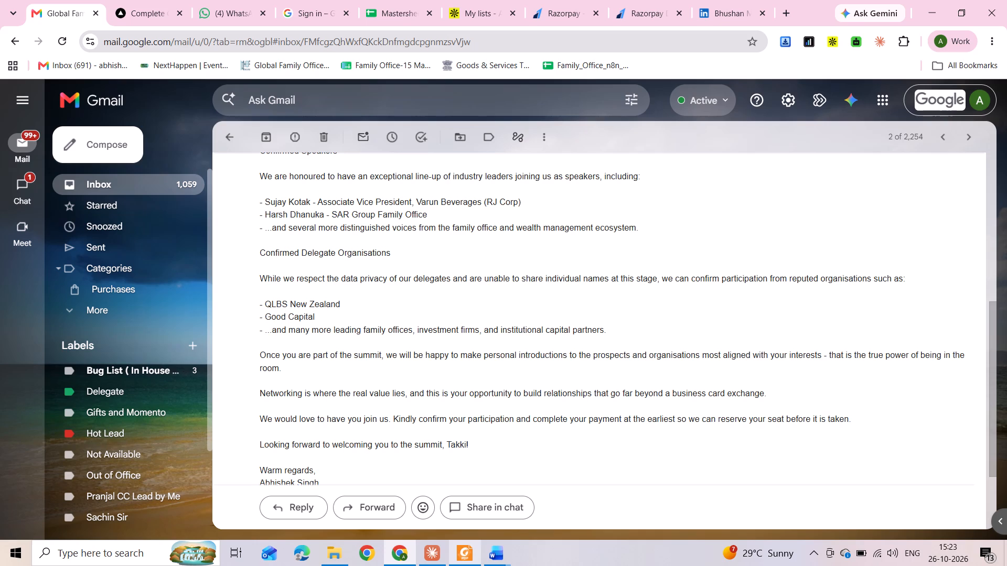
In the CRM campaign's lead list, filter to leads assigned to the signed-in team member with the status Negotiation.
left_click(147, 13)
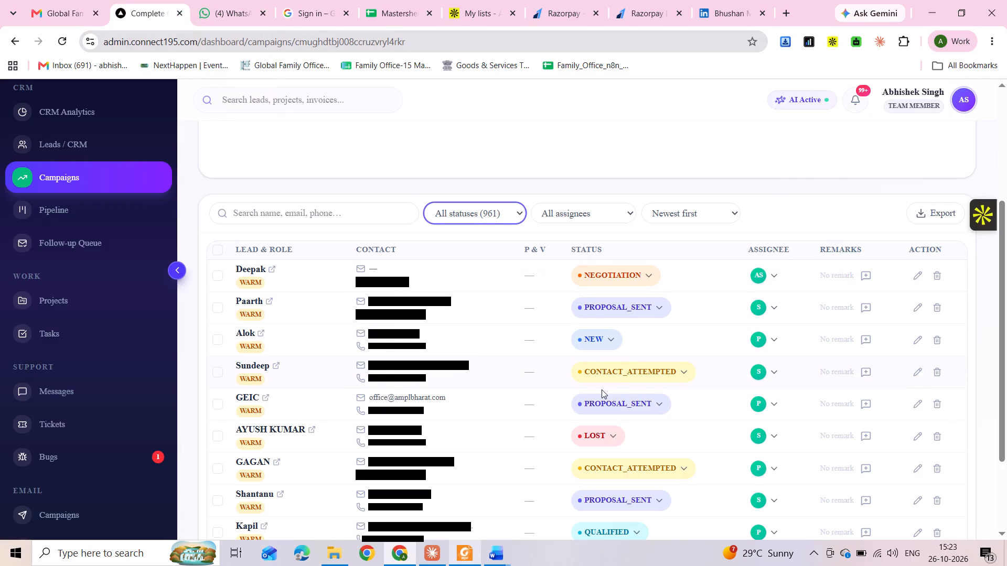
left_click(576, 207)
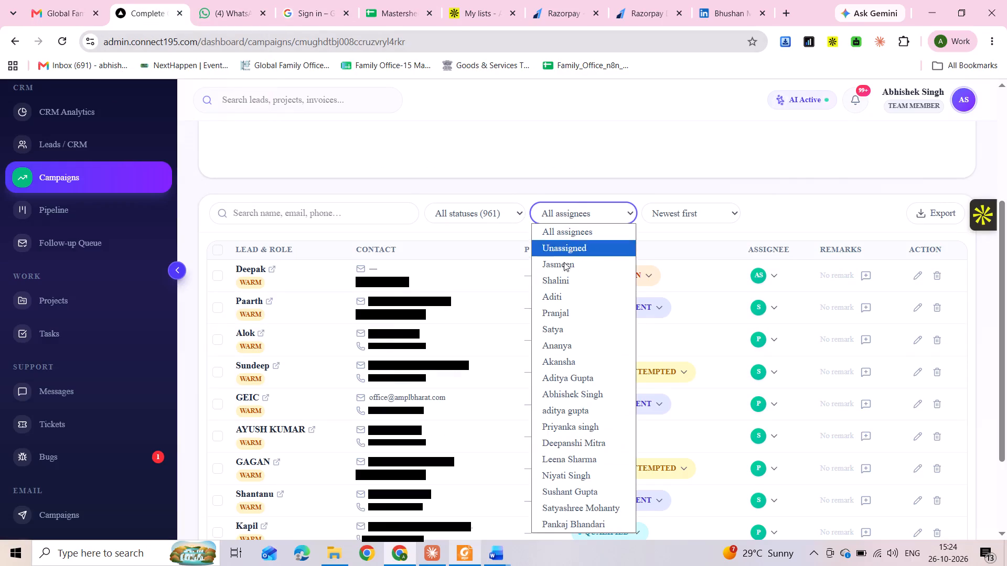
left_click(566, 402)
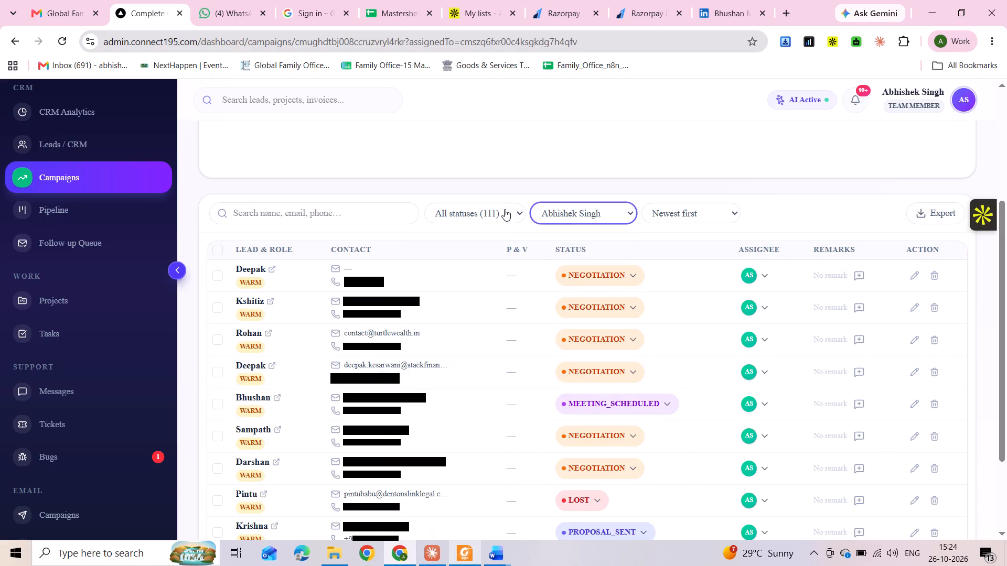
left_click(487, 212)
double_click(459, 328)
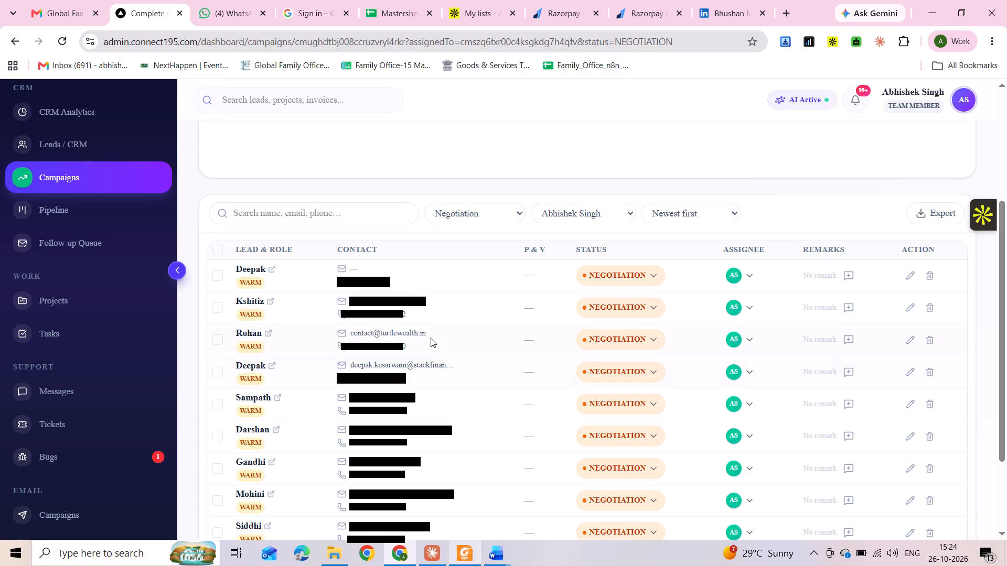
Look through the campaign's Negotiation leads, open Siddhi's lead record to check its details, and return to the list.
scroll(430, 341, "down", 1)
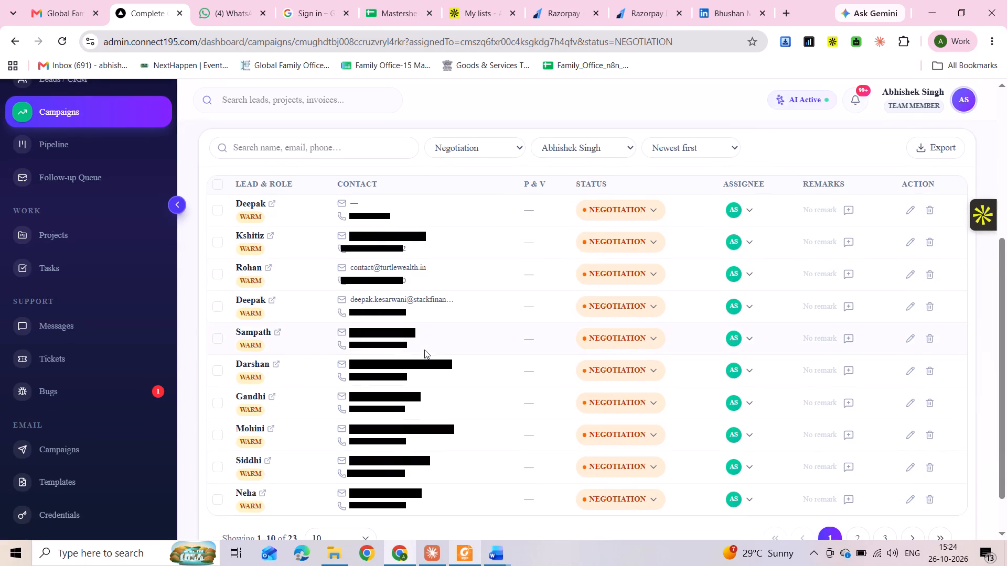
scroll(423, 351, "down", 1)
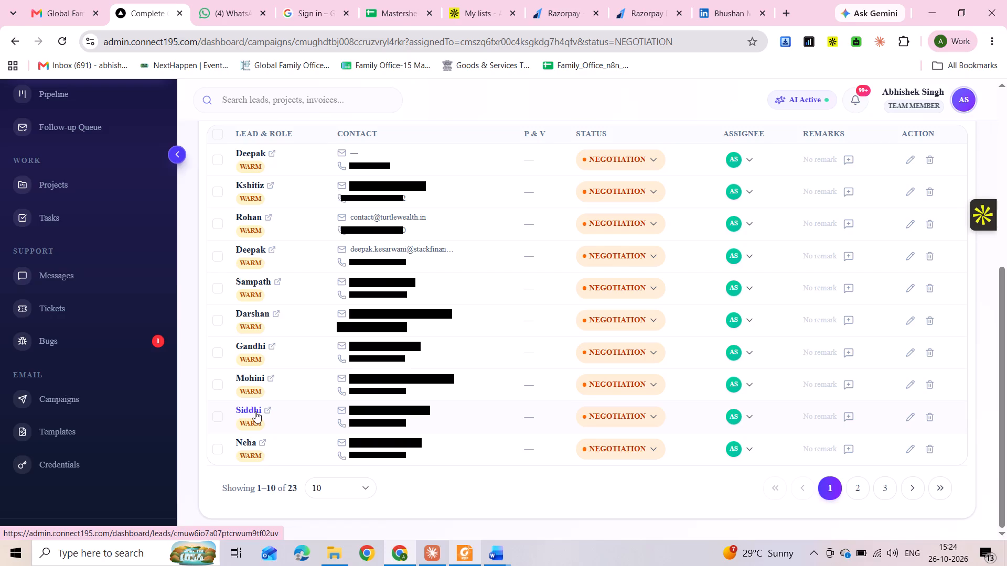
left_click(255, 411)
scroll(323, 307, "up", 3)
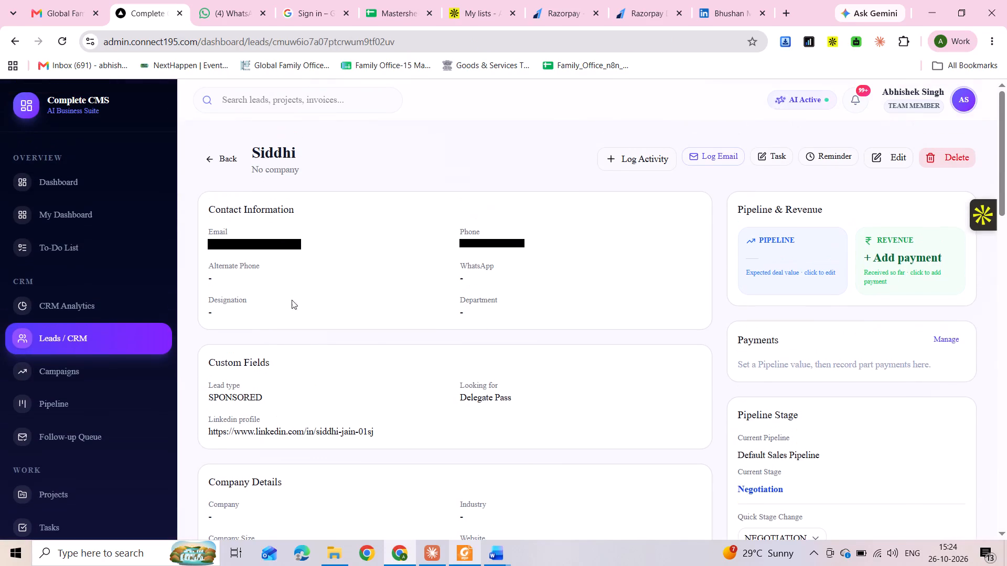
left_click(211, 155)
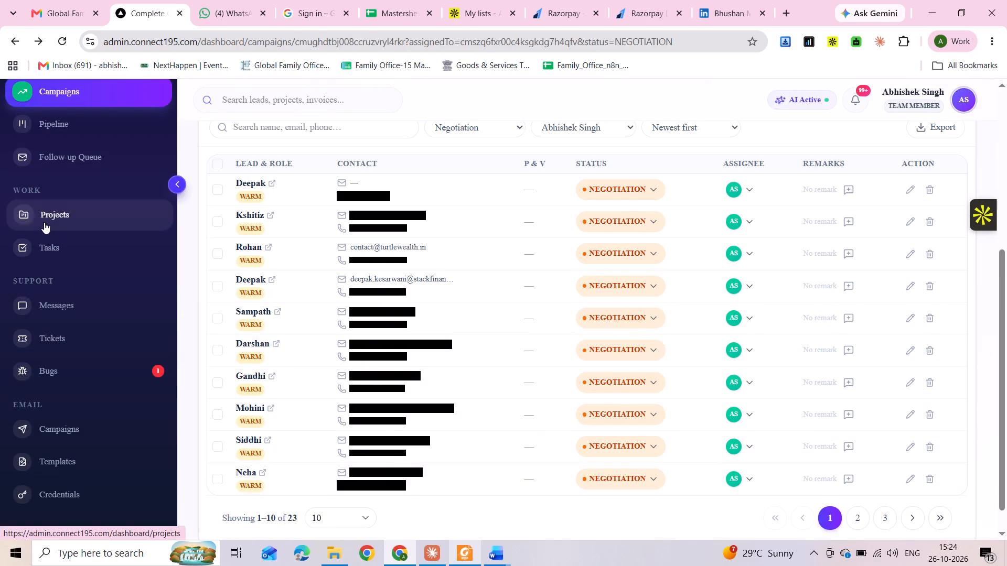
Go back to the full CRM campaigns list, open the Linkdin Cold Outreach campaign and look through its leads.
scroll(44, 222, "up", 2)
scroll(69, 287, "down", 3)
scroll(79, 340, "up", 1)
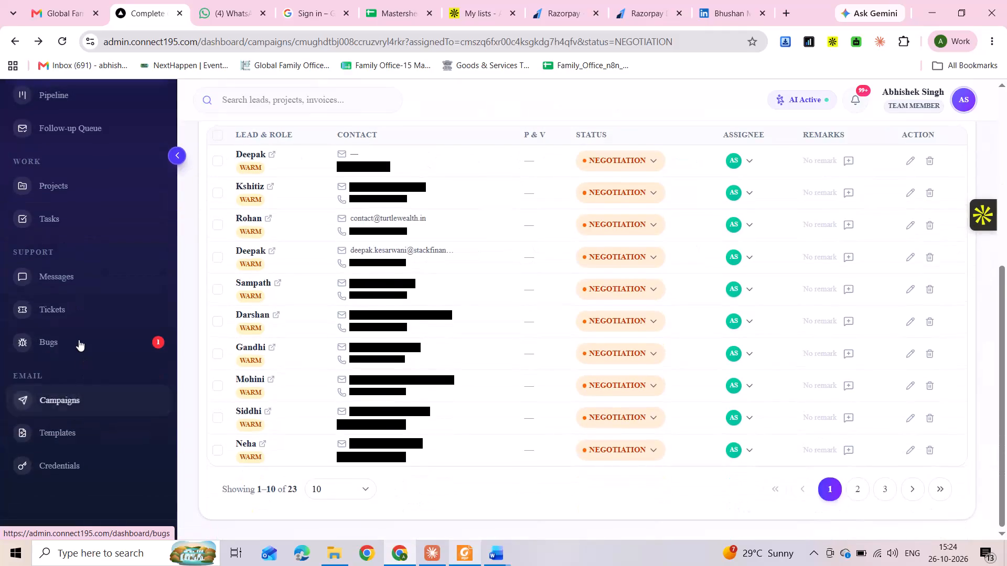
scroll(79, 340, "up", 2)
left_click(79, 264)
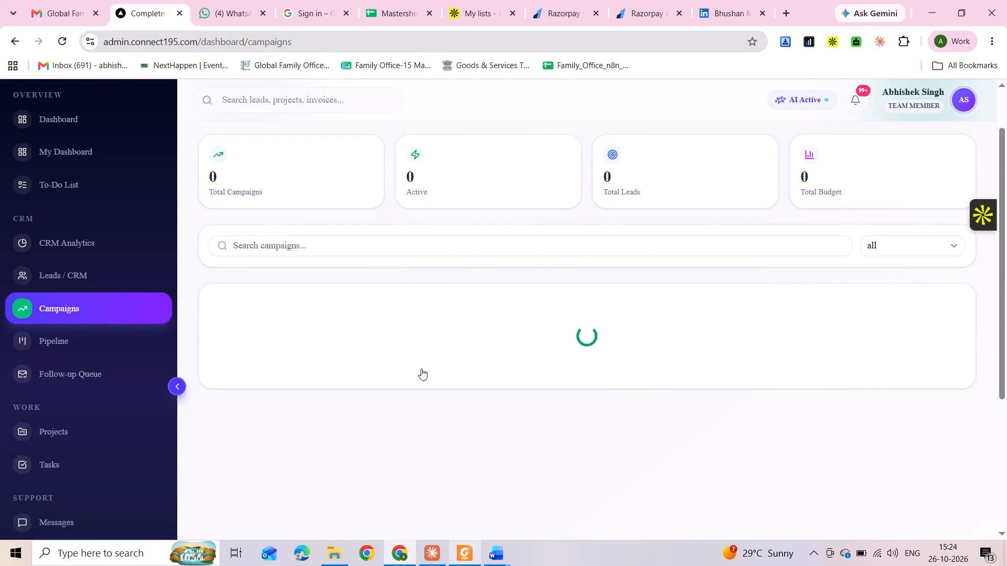
scroll(421, 369, "down", 2)
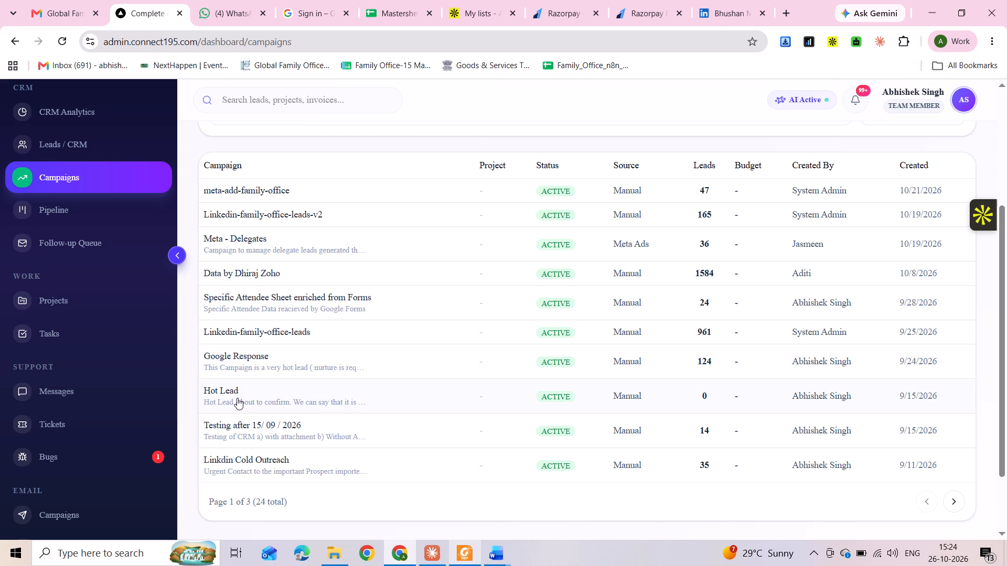
left_click(243, 463)
left_click(253, 459)
left_click(270, 464)
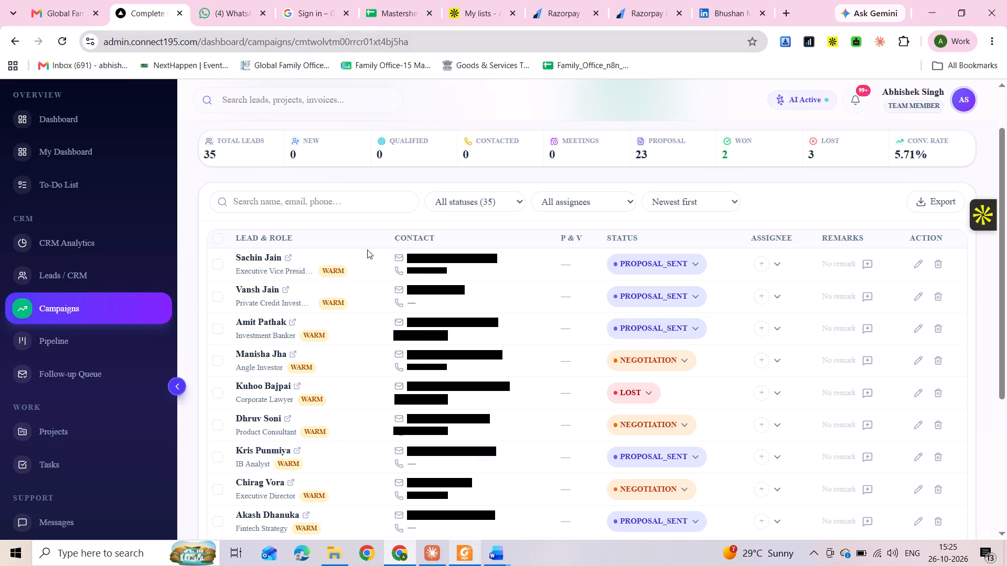
scroll(408, 422, "down", 1)
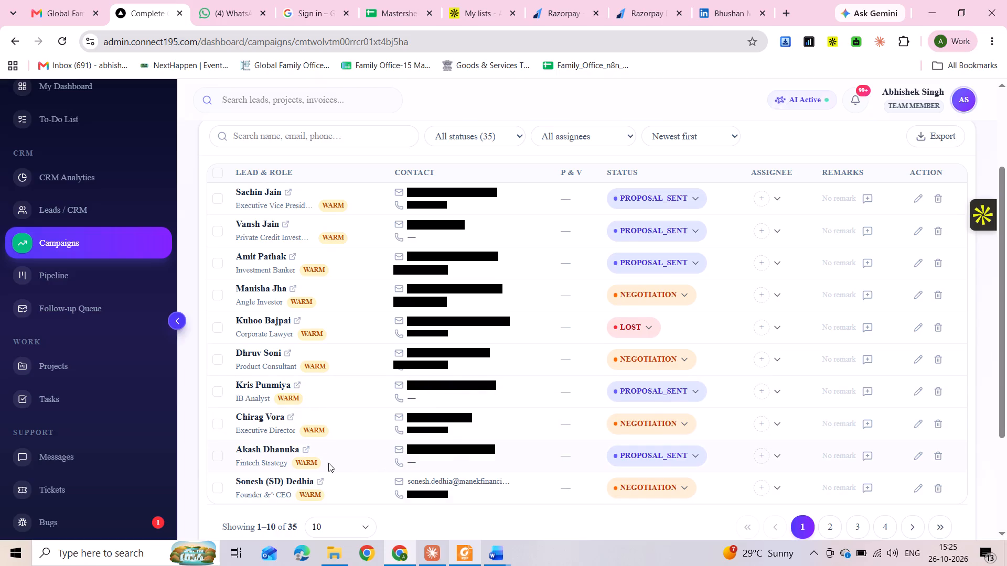
scroll(338, 458, "up", 2)
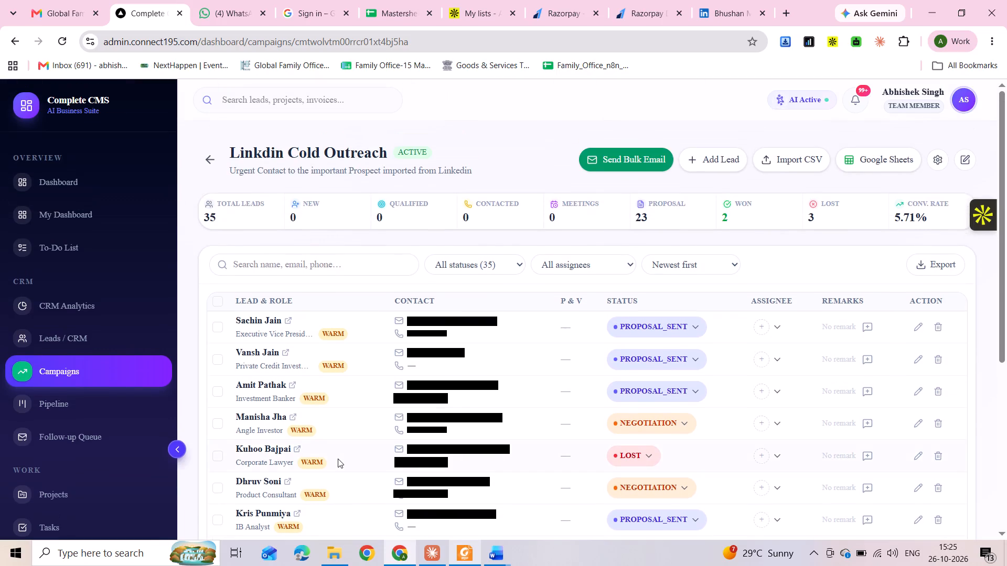
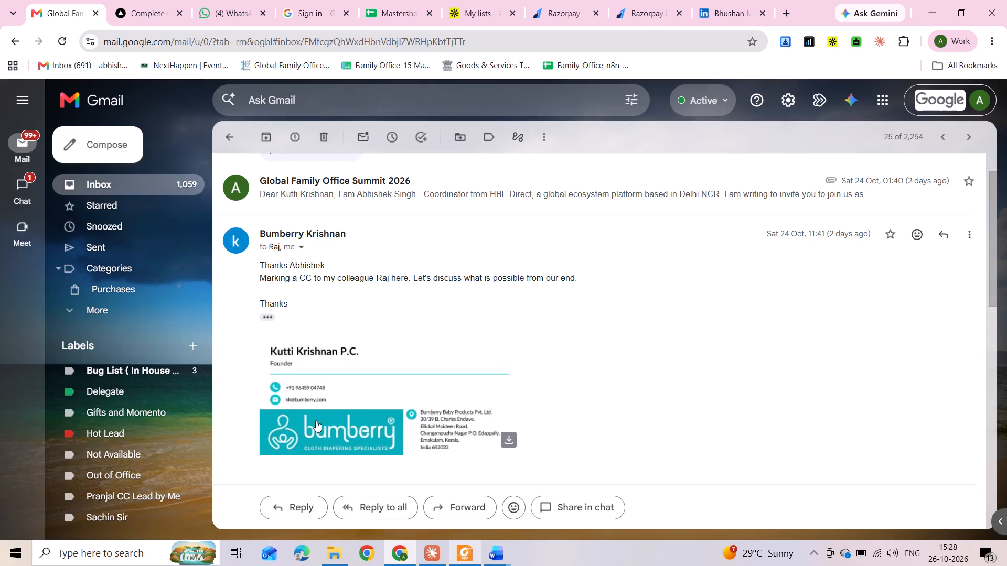
scroll(324, 397, "up", 2)
scroll(325, 402, "down", 3)
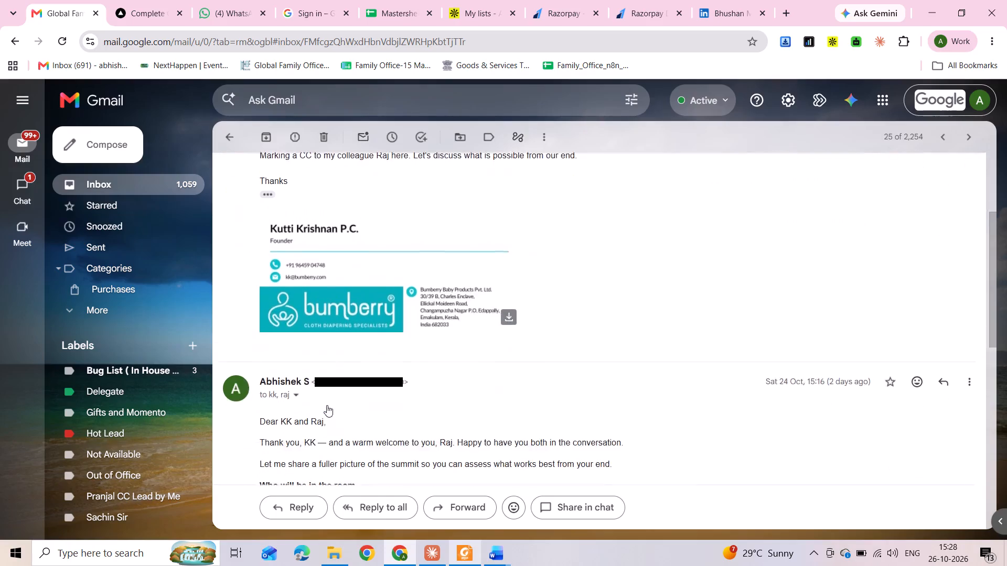
scroll(327, 405, "down", 5)
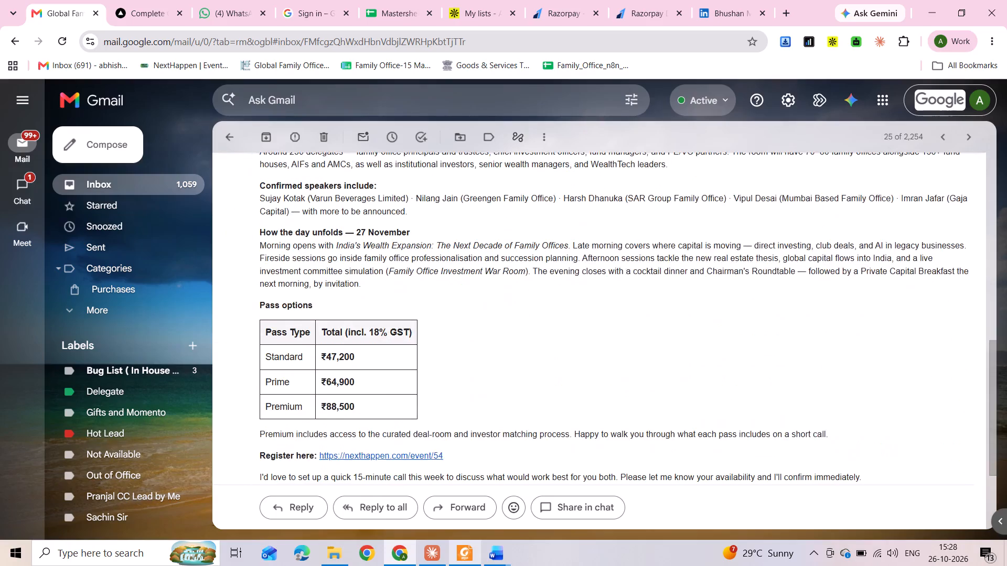
scroll(327, 405, "down", 3)
scroll(327, 405, "up", 6)
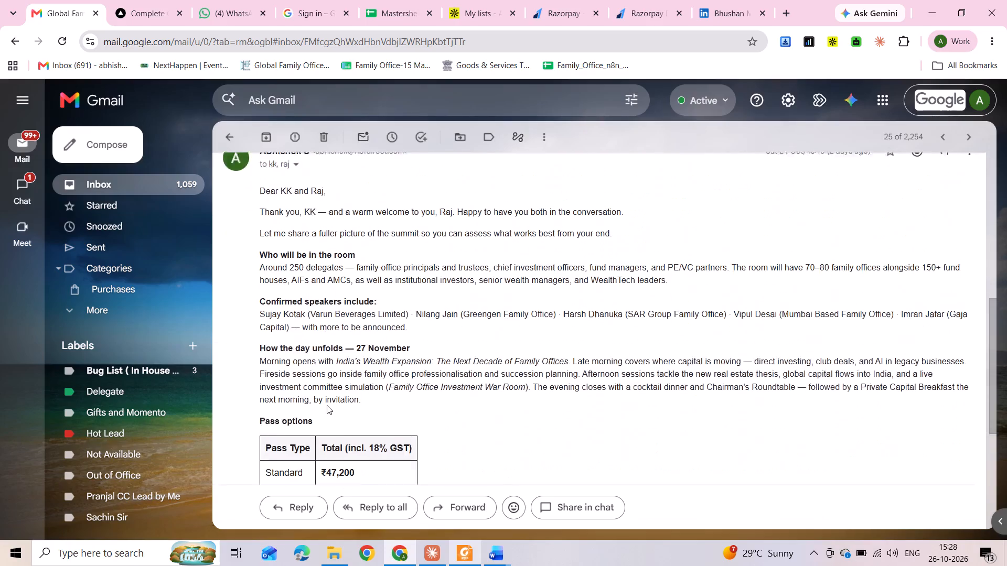
scroll(327, 405, "up", 2)
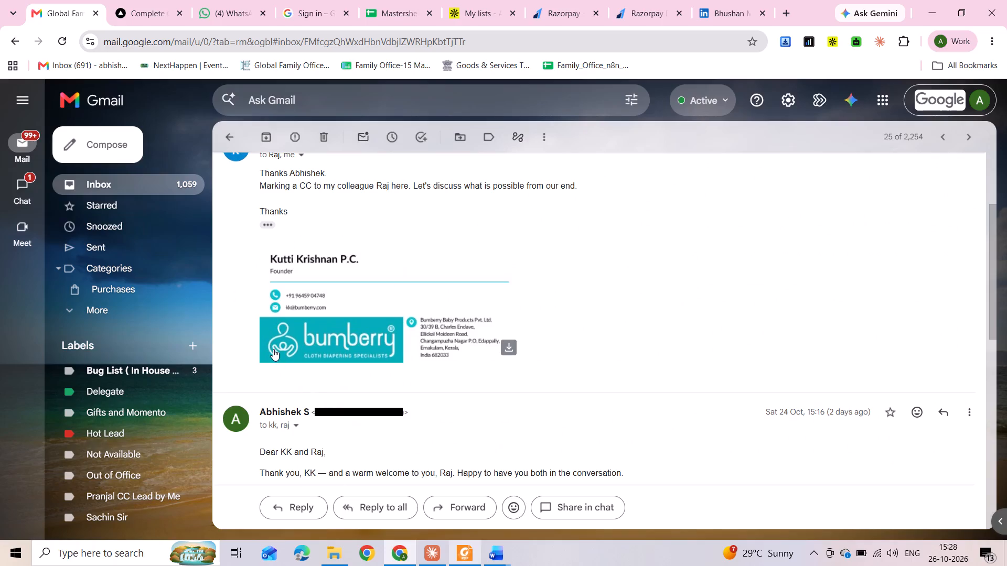
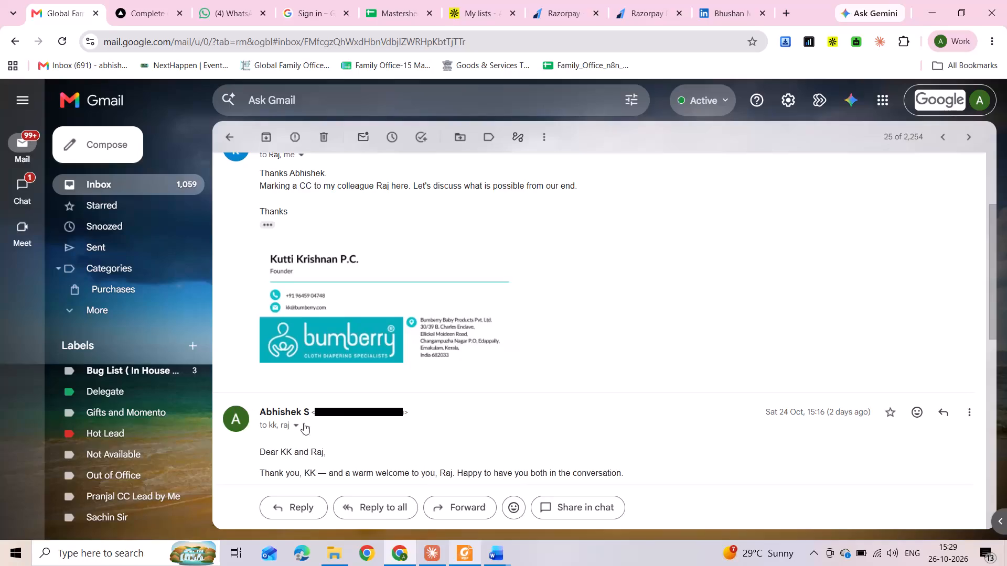
Review the Bumberry email thread on the Global Family Office Summit, checking the founder's reply and the follow-up sent to KK and Raj.
scroll(326, 378, "up", 1)
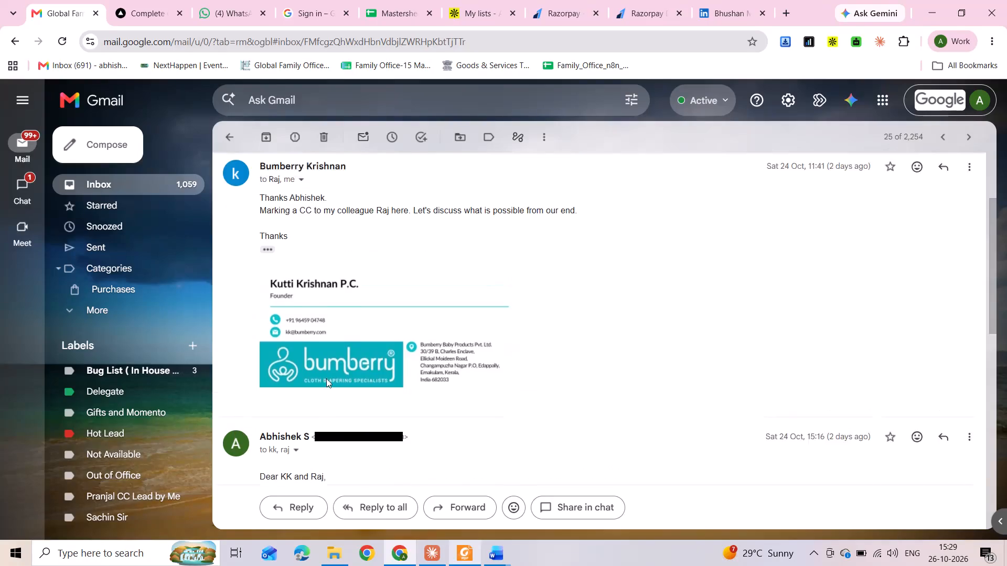
scroll(326, 378, "up", 1)
scroll(313, 317, "up", 1)
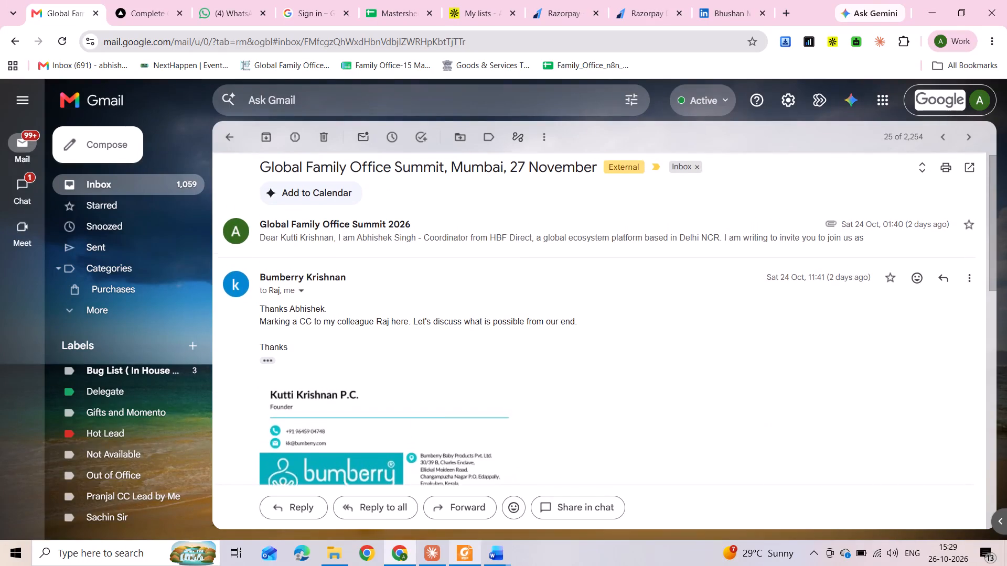
scroll(346, 332, "down", 1)
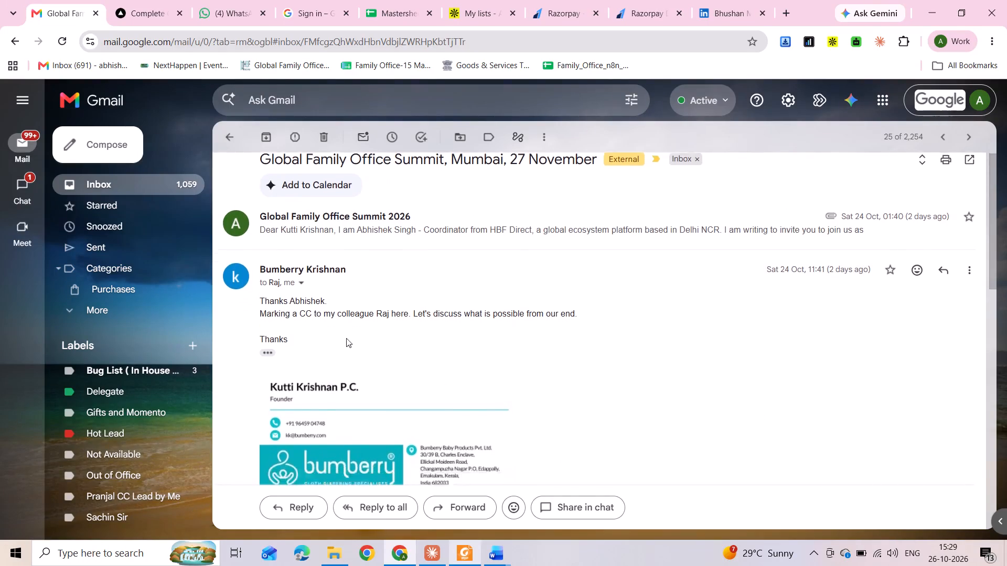
scroll(316, 450, "down", 1)
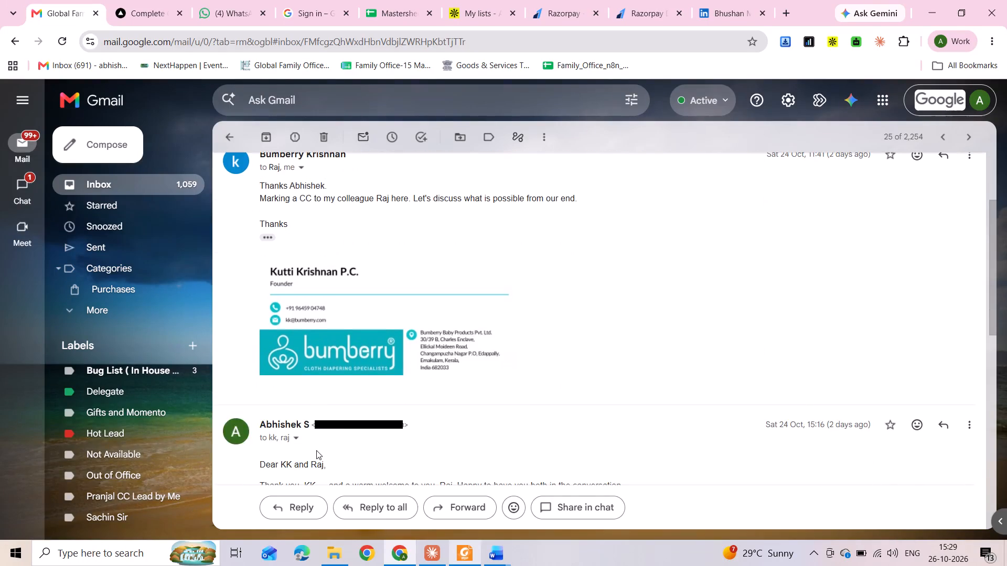
scroll(320, 449, "up", 2)
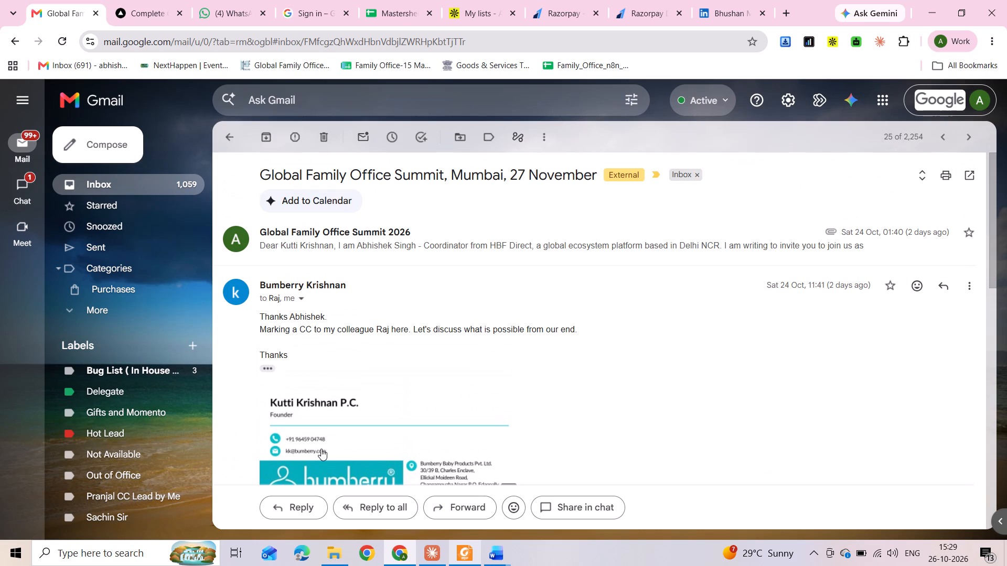
scroll(321, 449, "down", 1)
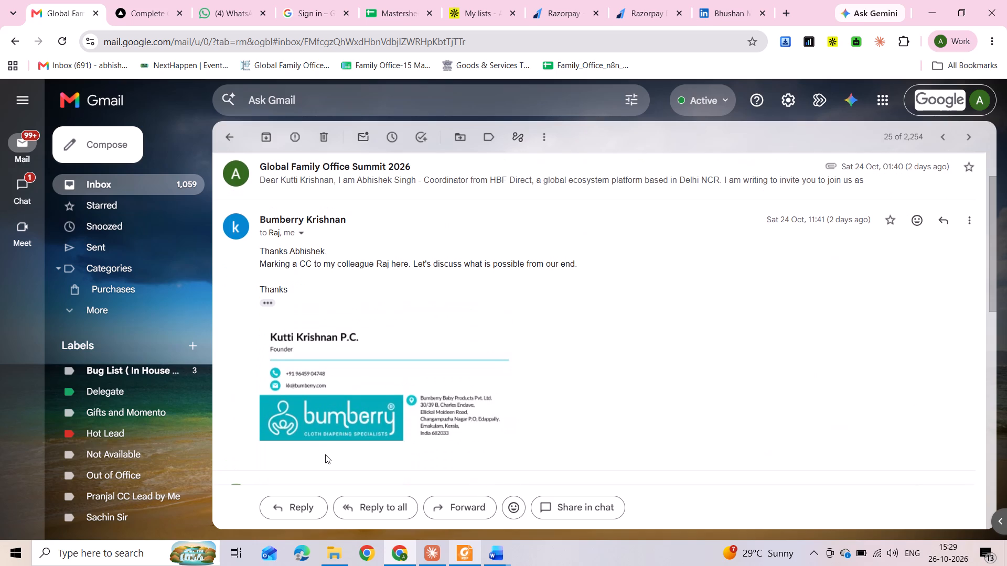
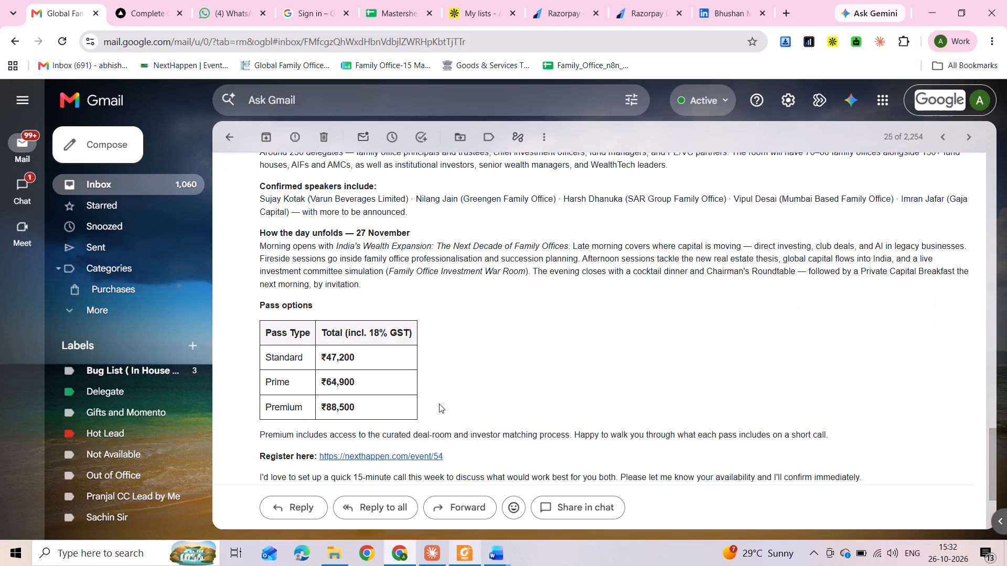
scroll(439, 404, "down", 1)
left_click(386, 1)
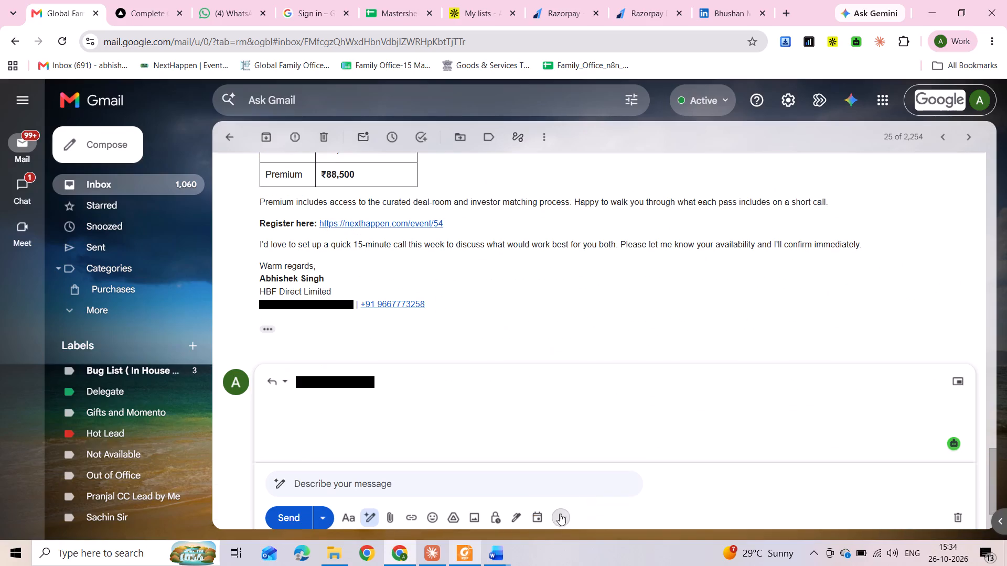
double_click(556, 514)
left_click(556, 514)
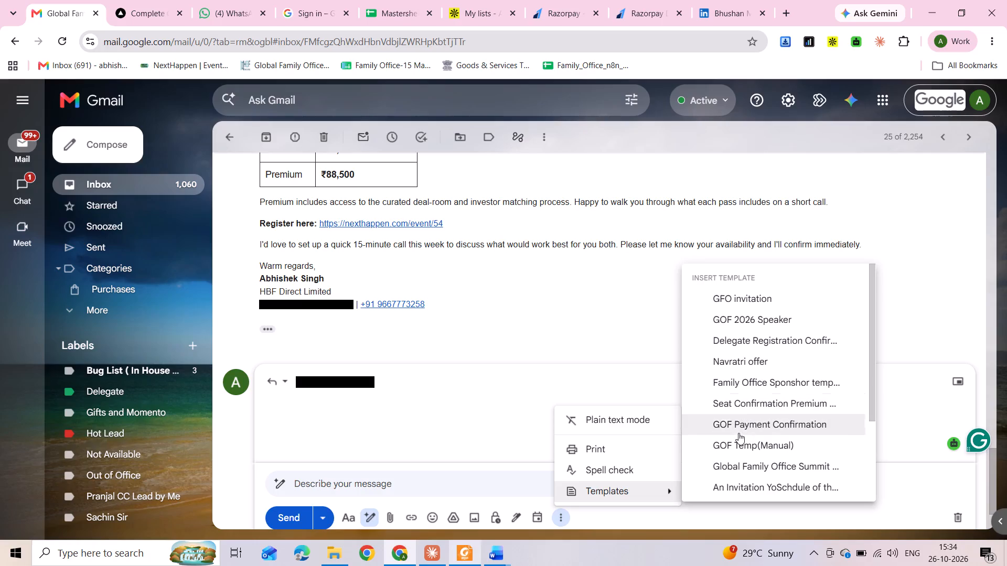
left_click(742, 429)
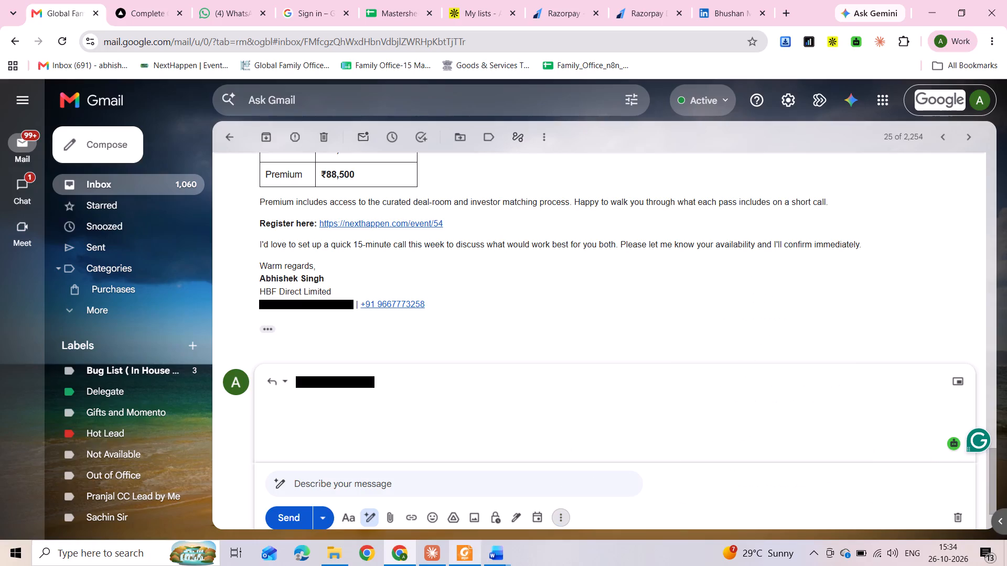
Delete the old recipient's first and last name from the reply's greeting, keeping only "Hi Dr.".
scroll(562, 436, "up", 7)
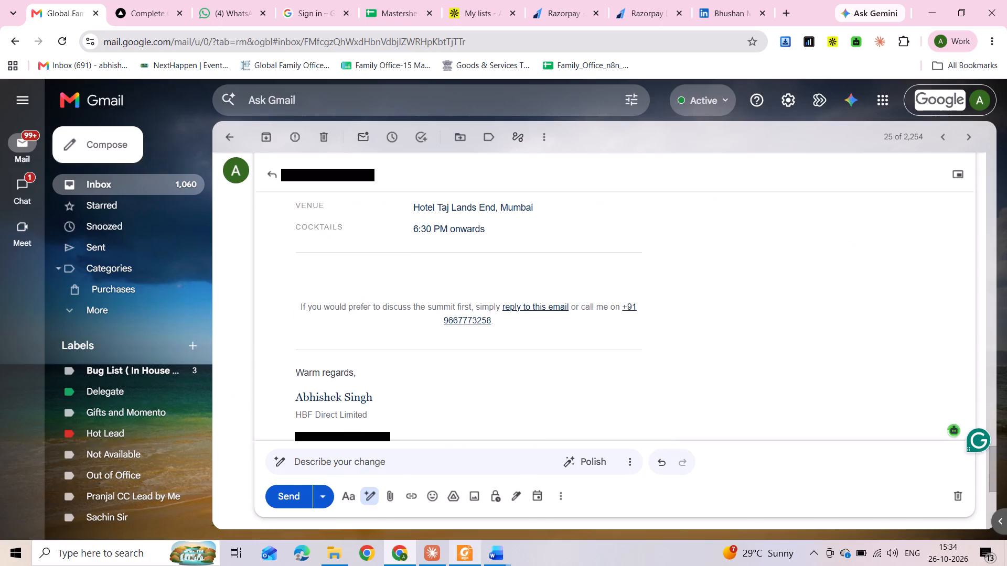
scroll(562, 436, "up", 2)
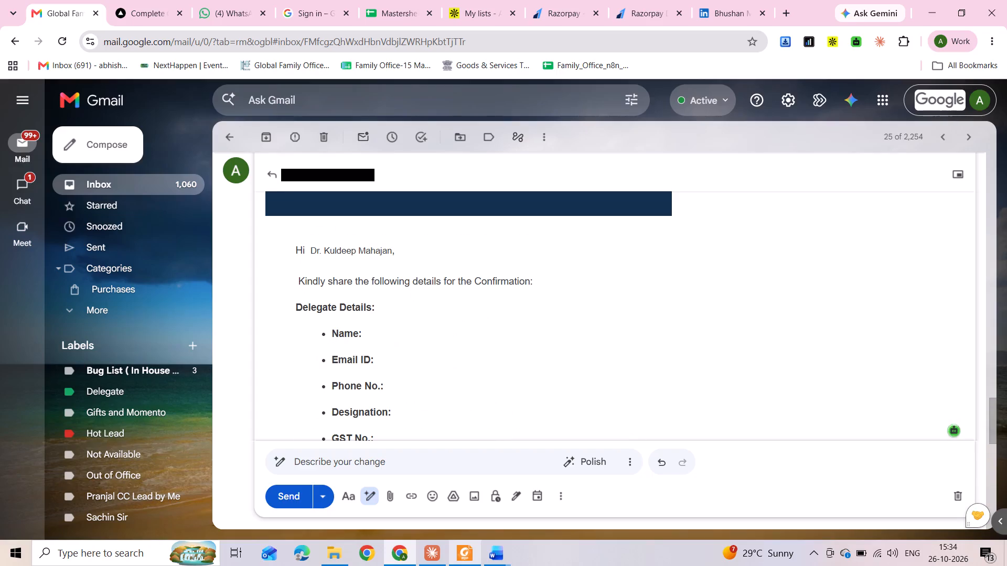
left_click(392, 254)
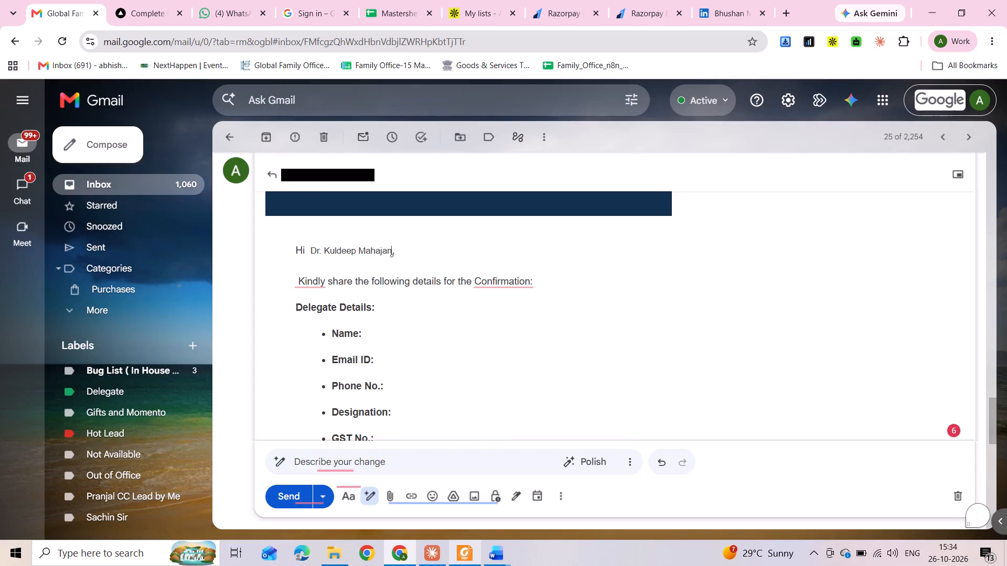
key("BackSpace")
key("BackSpace")
key("BackSpace")
key("BackSpace")
key("BackSpace")
key("BackSpace")
key("BackSpace")
key("BackSpace")
key("BackSpace")
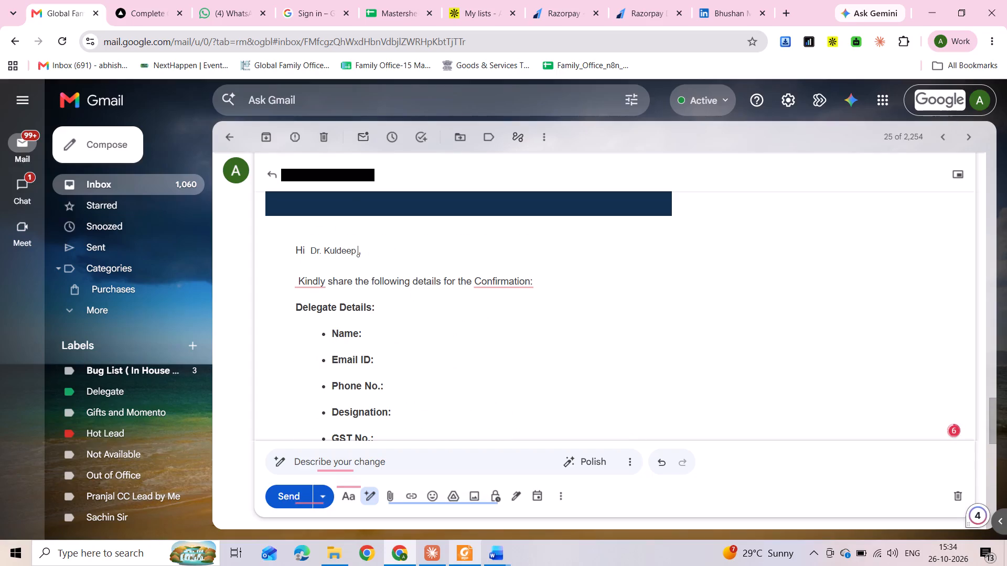
key("BackSpace")
key("BackSpace")
key("BackSpace")
key("BackSpace")
key("BackSpace")
key("BackSpace")
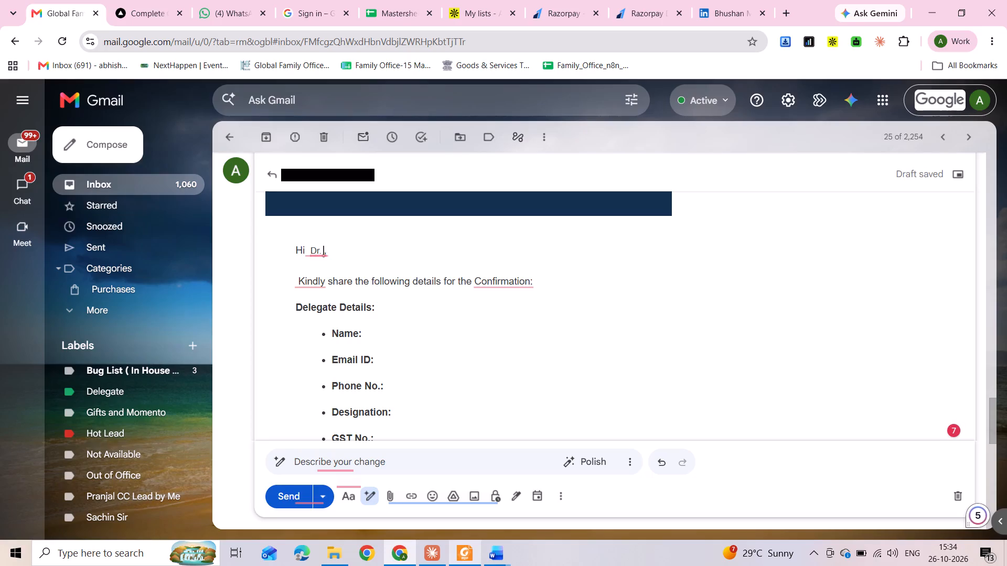
Switch to the CMS, leave the open lead record and open the Linkedin-family-office-leads-v2 campaign from the campaigns list.
left_click(150, 9)
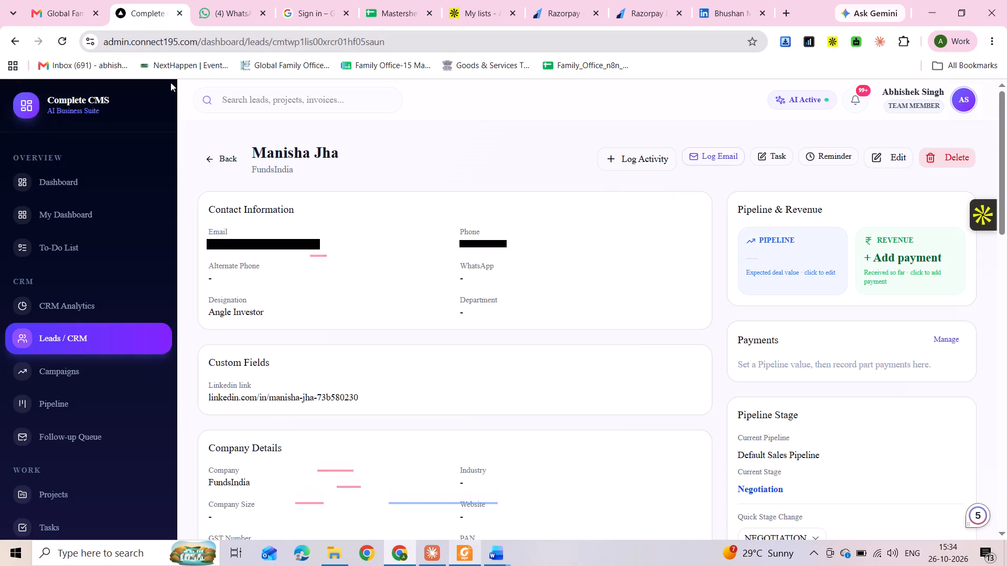
left_click(208, 159)
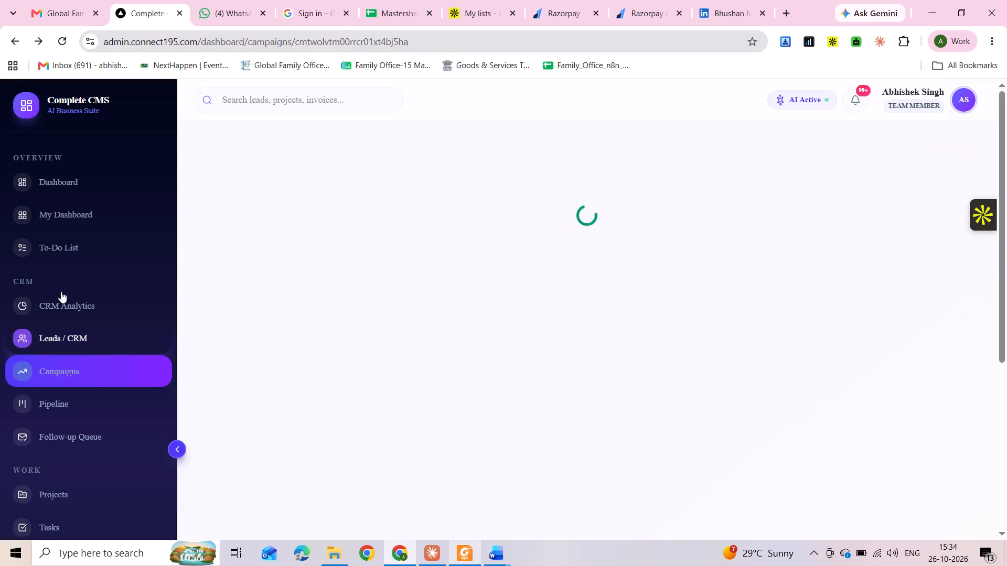
left_click(66, 367)
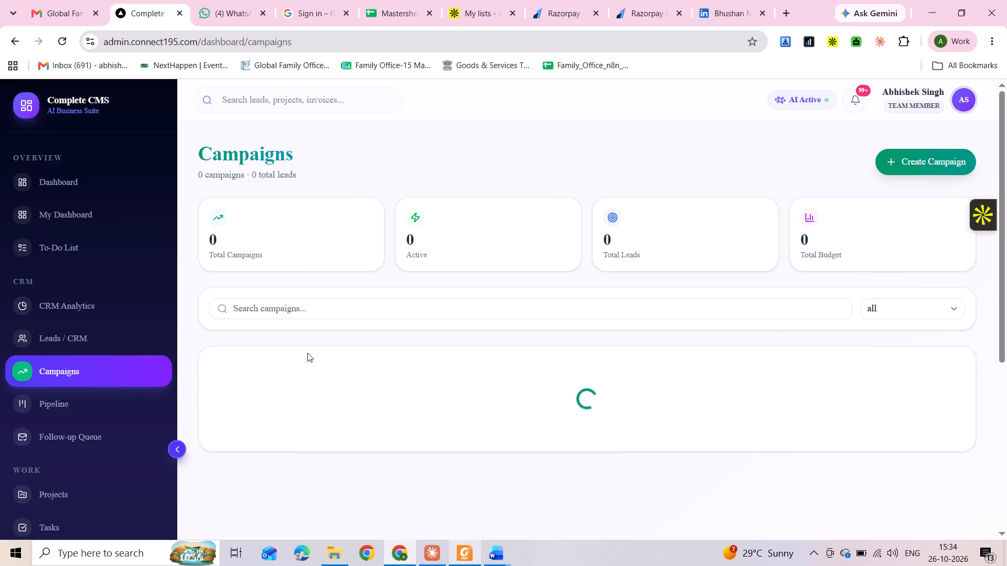
left_click(280, 404)
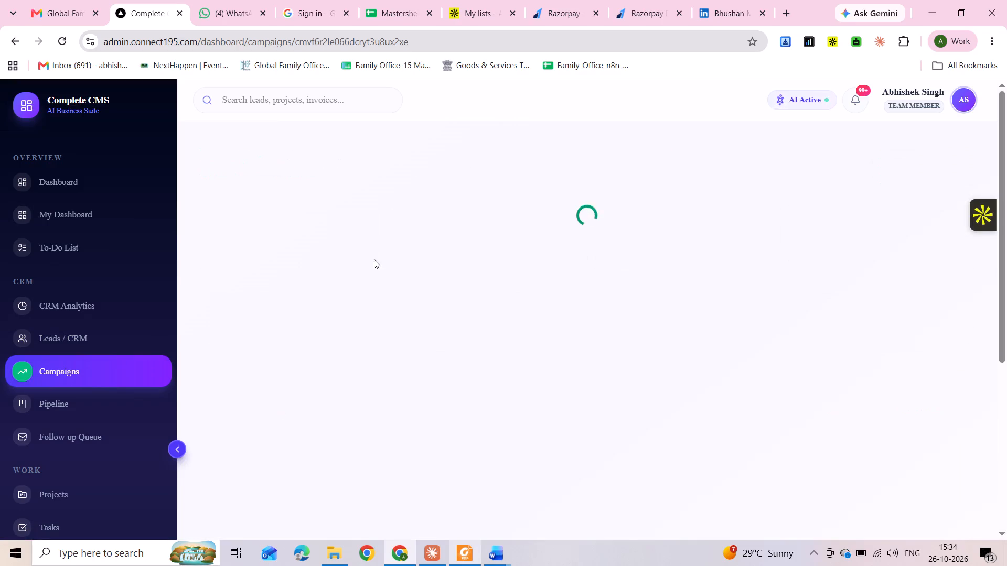
Search the campaign's leads for "AAlisha", open the matching lead record and look through its details.
left_click(283, 411)
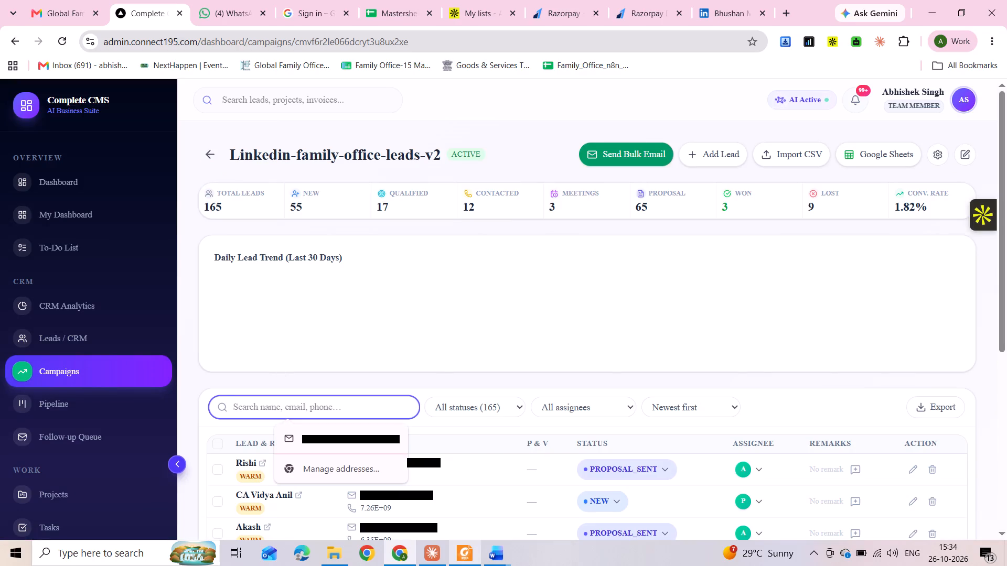
type("AA")
type("lo")
key("BackSpace")
key("i")
type("sha")
left_click(256, 463)
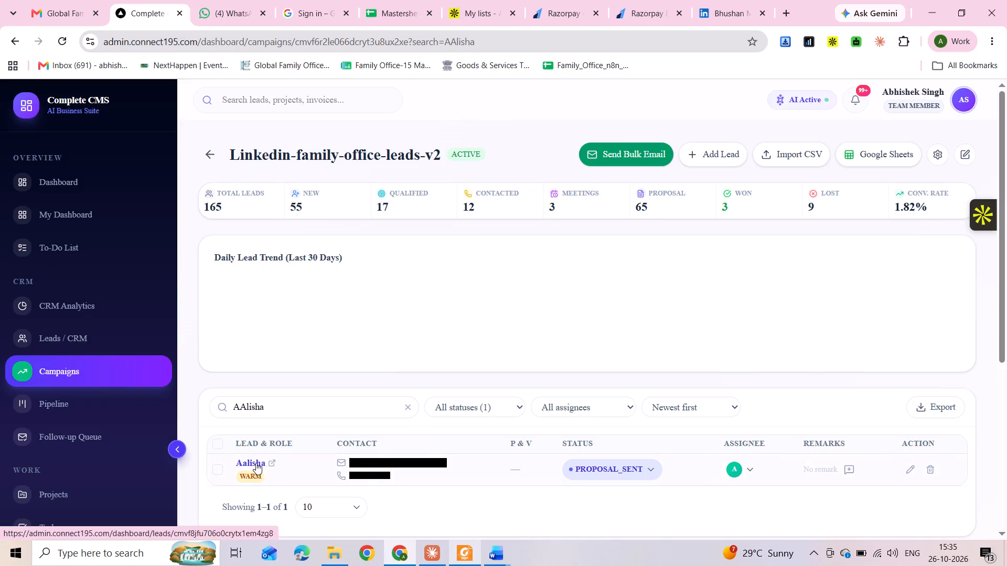
scroll(607, 430, "down", 2)
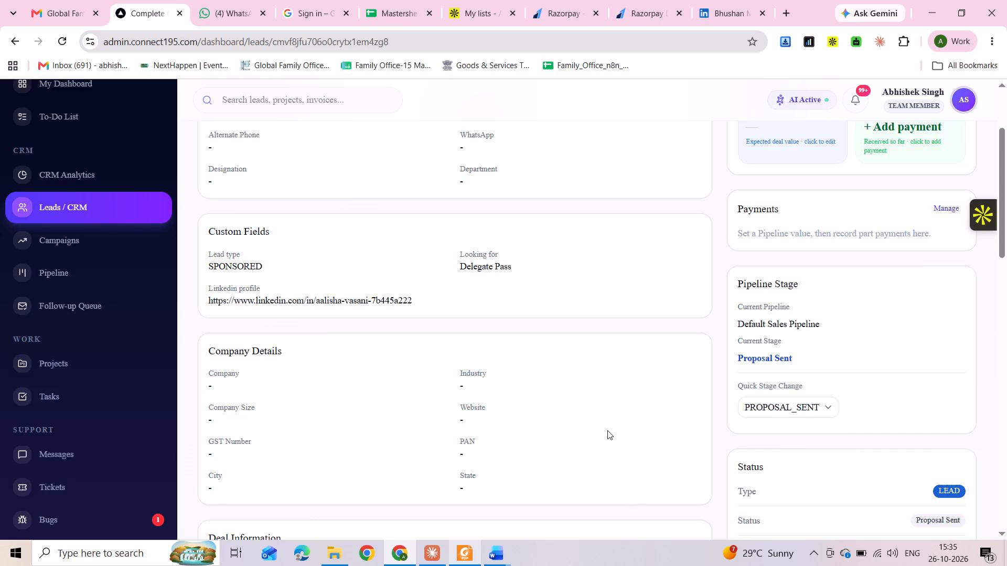
Copy the LinkedIn profile URL from the Custom Fields section of Aalisha's lead record.
scroll(607, 430, "up", 3)
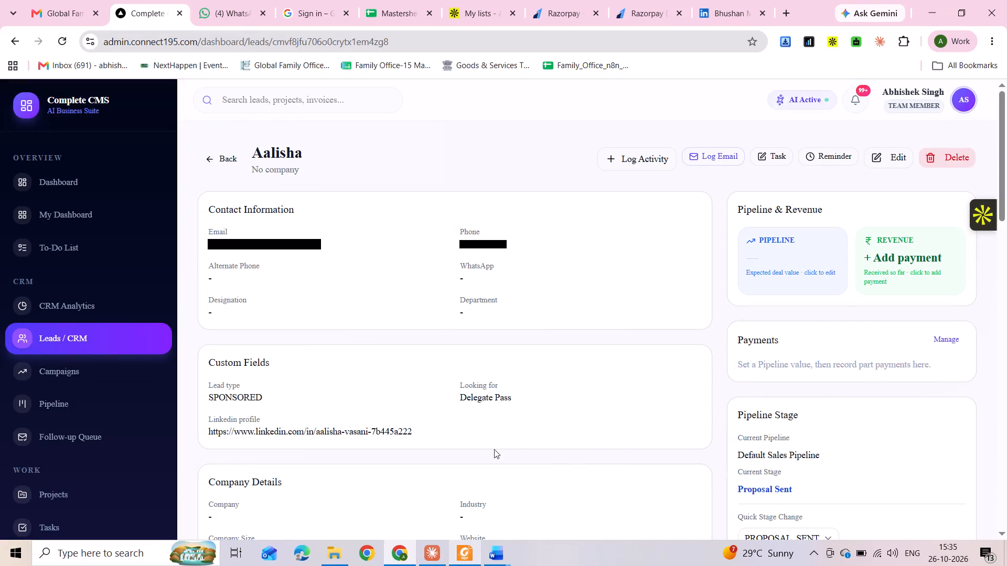
left_click(416, 430)
left_click_drag(416, 430, 203, 433)
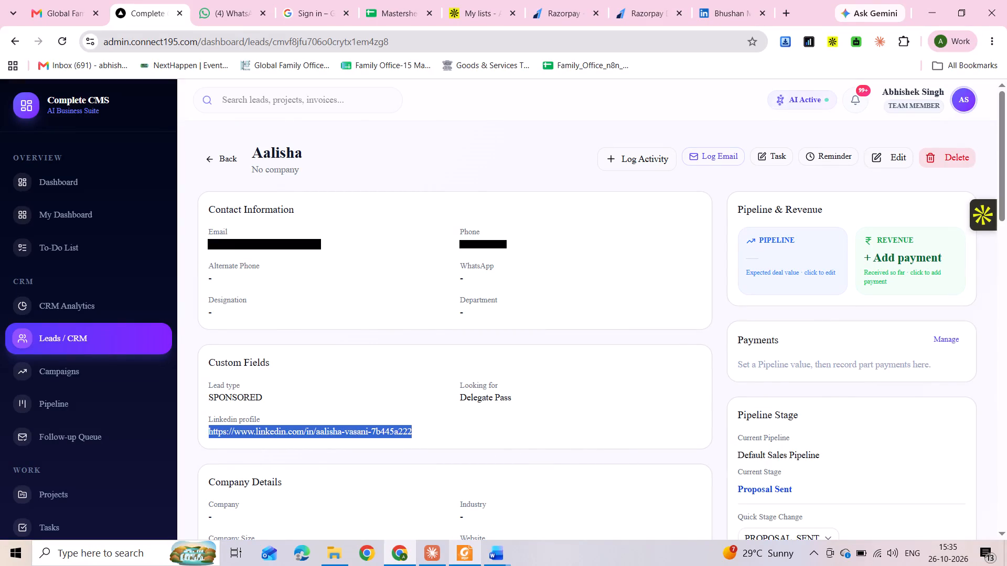
right_click(316, 432)
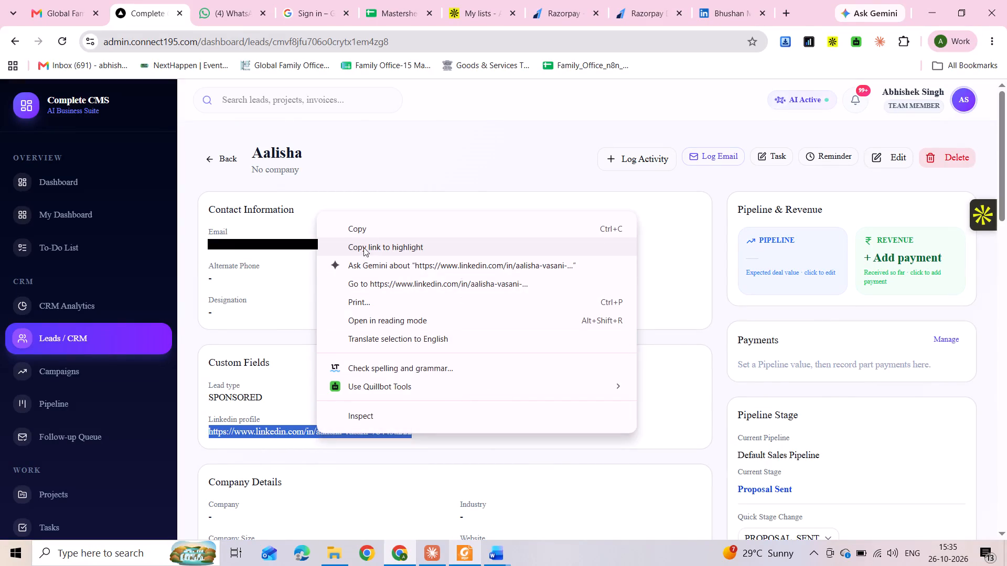
left_click(362, 227)
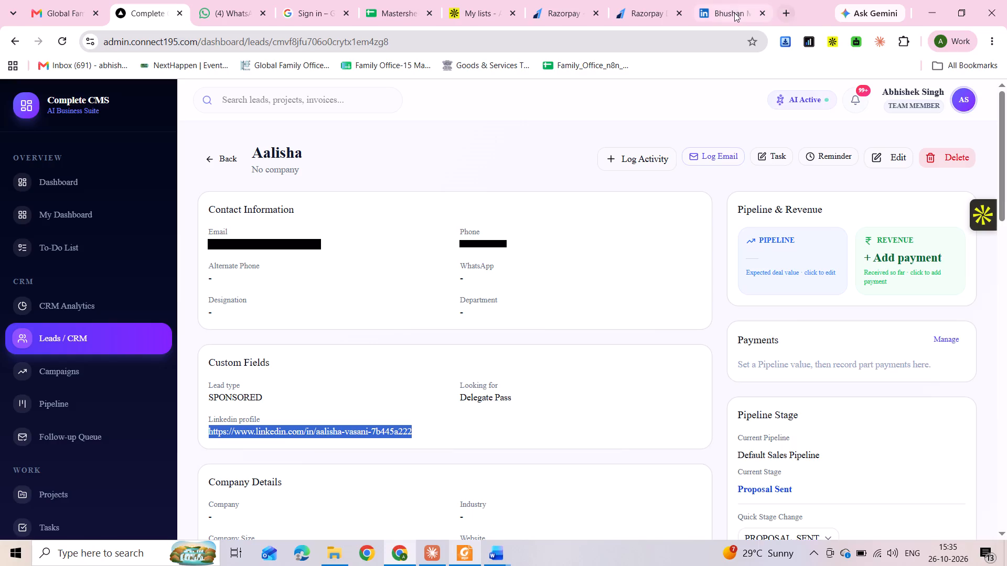
Switch to the open LinkedIn profile page and replace its address with the copied profile URL of the lead.
left_click(734, 13)
left_click(320, 43)
left_click_drag(313, 43, 220, 44)
left_click_drag(125, 52, 91, 58)
left_click_drag(68, 62, 55, 63)
left_click(55, 63)
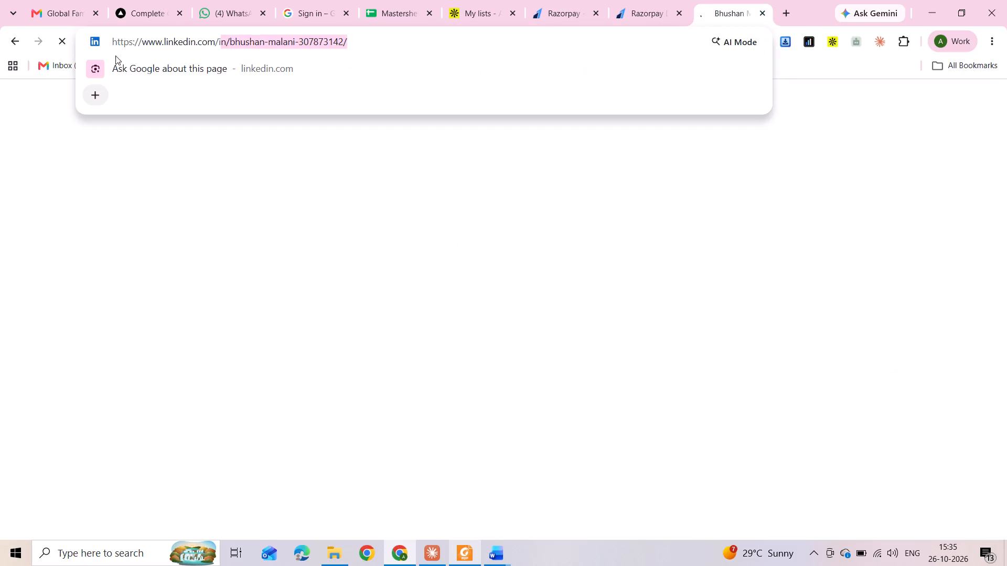
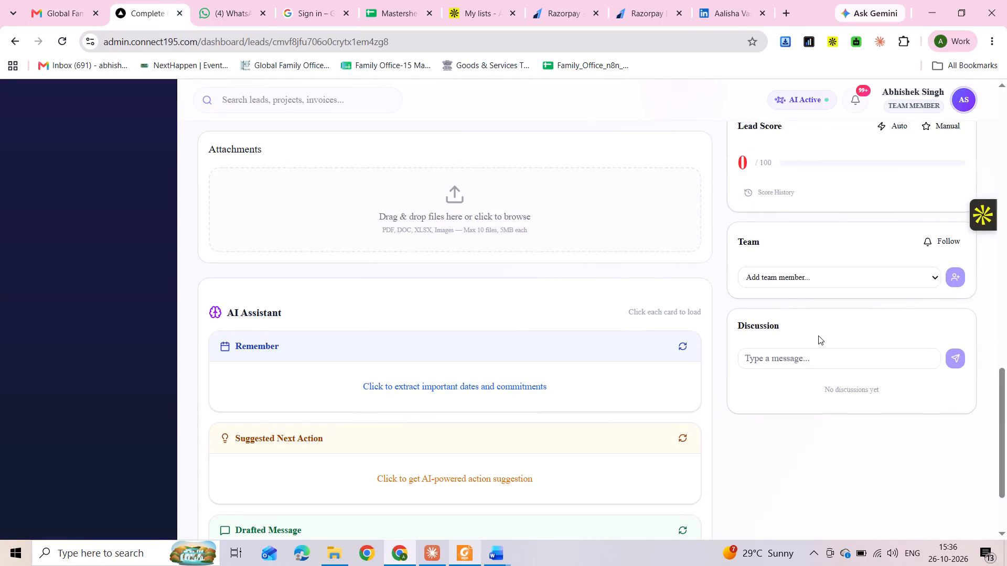
Look through Aalisha's lead record, including its custom fields, deal information, activity timeline, assignee and dates.
scroll(823, 340, "down", 1)
scroll(816, 350, "up", 16)
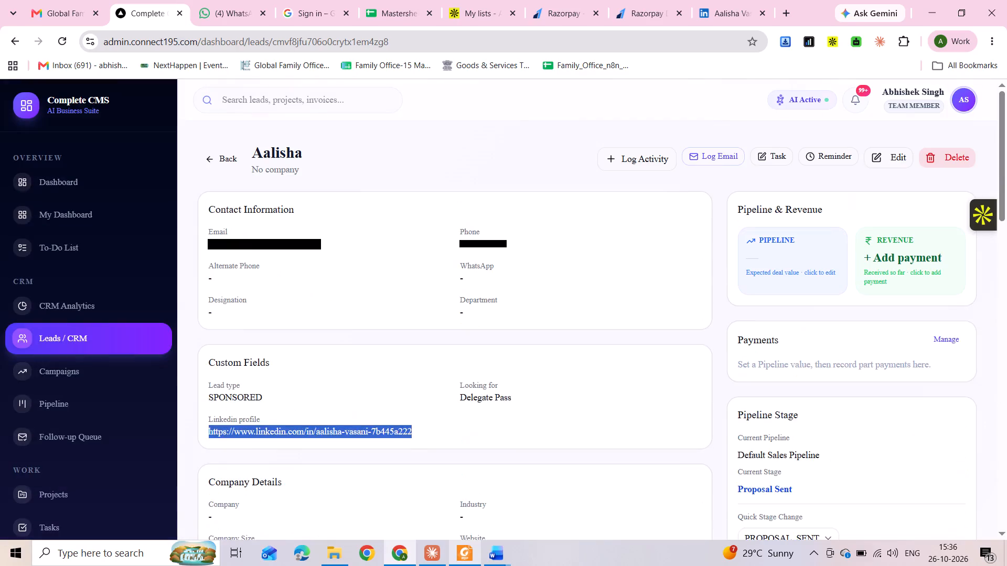
scroll(767, 356, "down", 4)
scroll(686, 336, "up", 2)
scroll(437, 355, "up", 4)
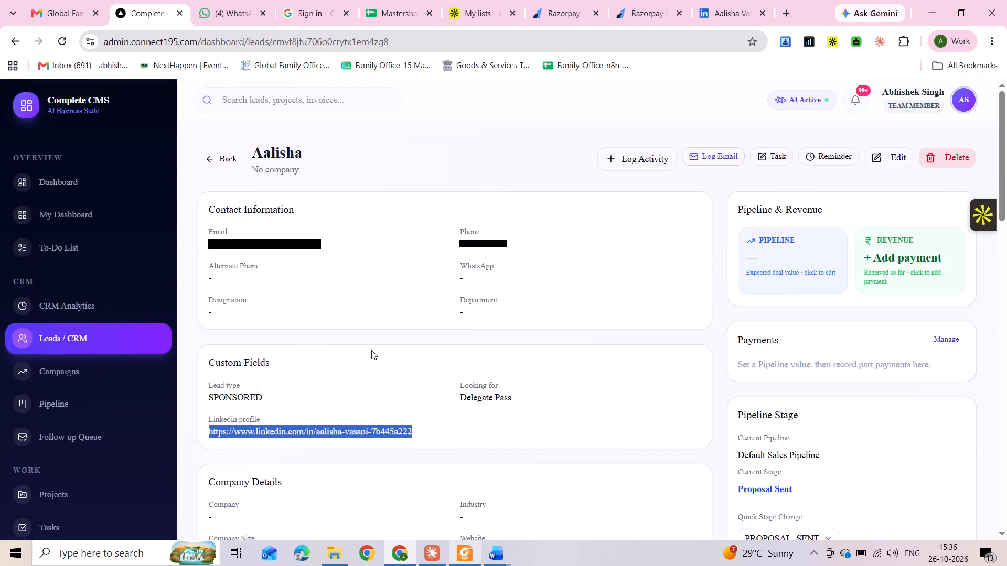
scroll(745, 225, "down", 4)
scroll(792, 290, "down", 4)
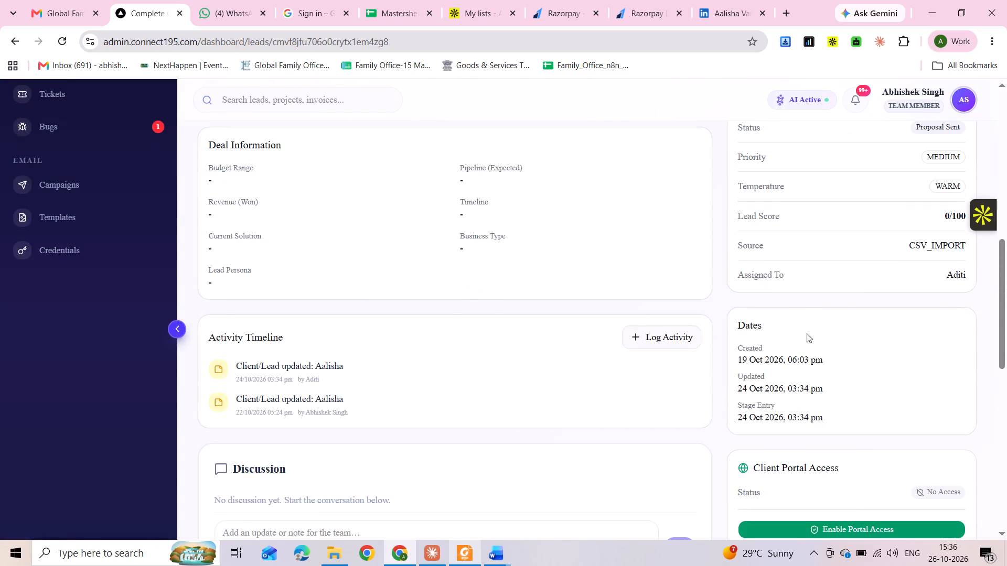
scroll(734, 334, "up", 6)
scroll(243, 182, "up", 5)
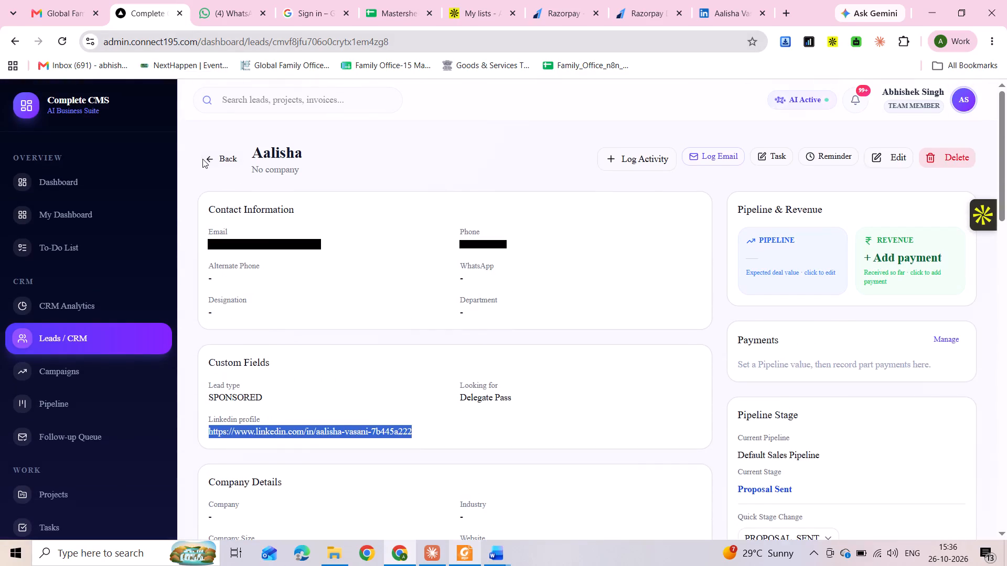
Return to the campaign's lead list and reassign the Aalisha lead to the signed-in team member (AS).
left_click(203, 159)
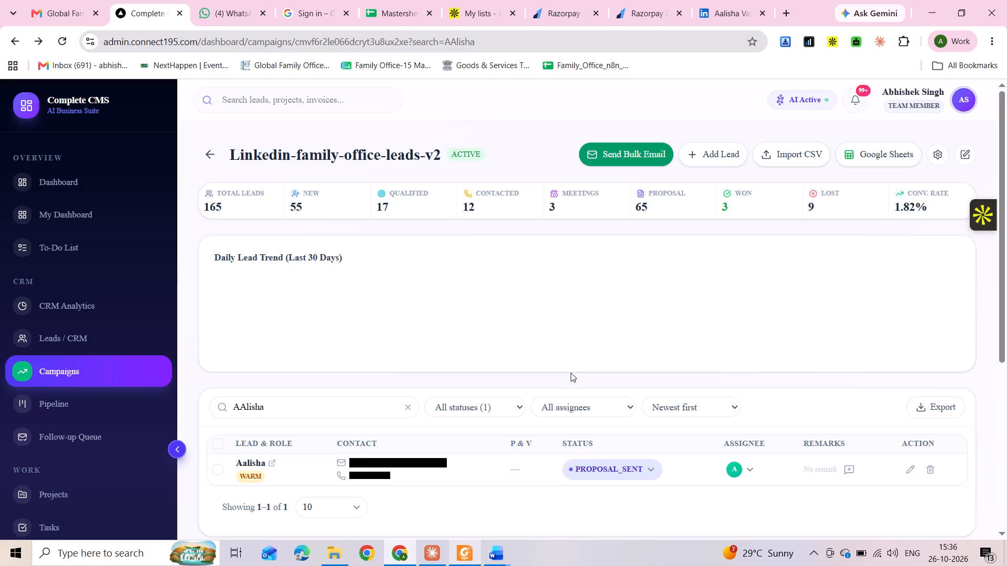
left_click(747, 467)
scroll(747, 482, "down", 2)
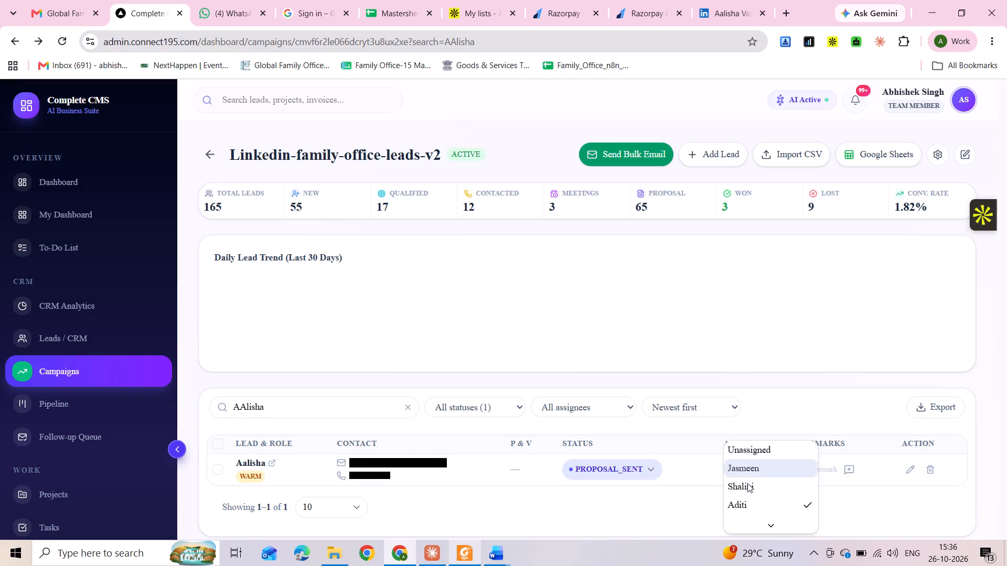
left_click(751, 497)
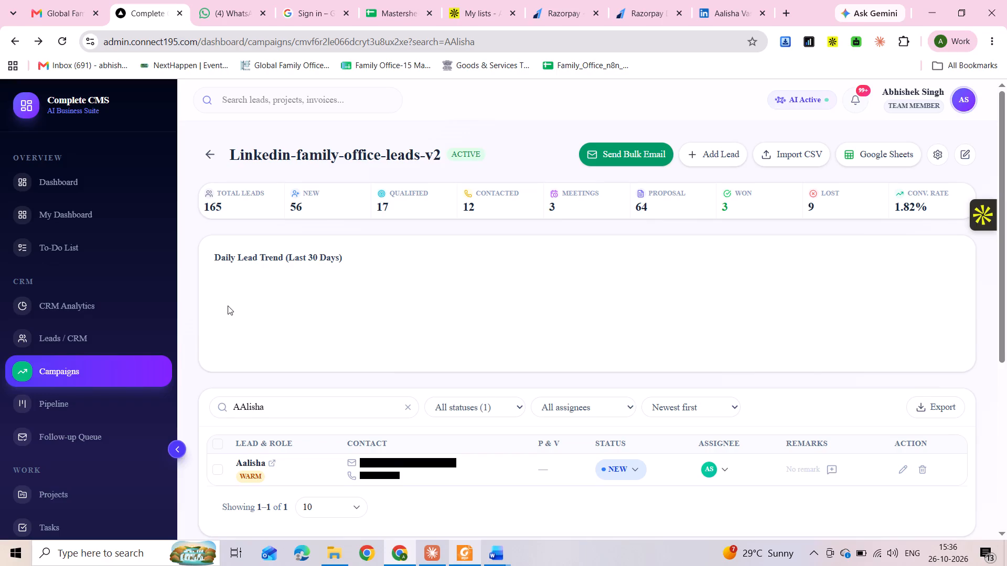
Reopen the Linkedin-family-office-leads-v2 campaign from the campaigns list, search its leads for "Sia" and open the matching Sia lead record.
left_click(213, 156)
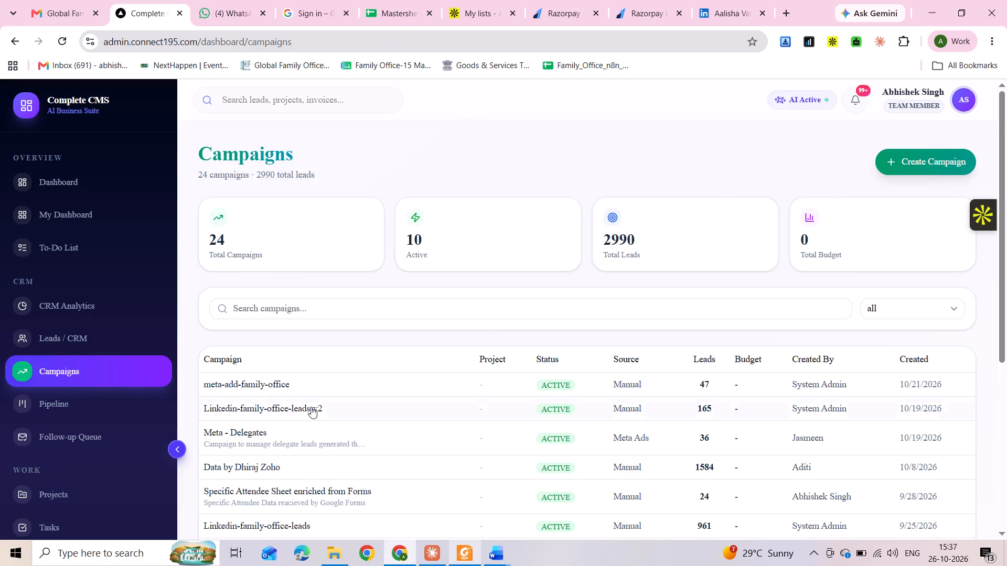
scroll(304, 408, "down", 2)
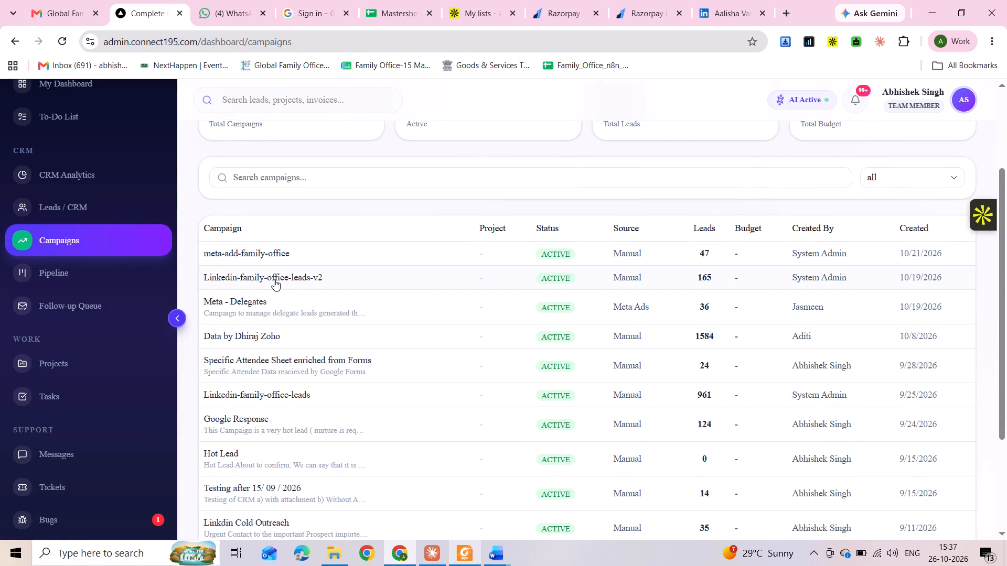
scroll(284, 365, "down", 1)
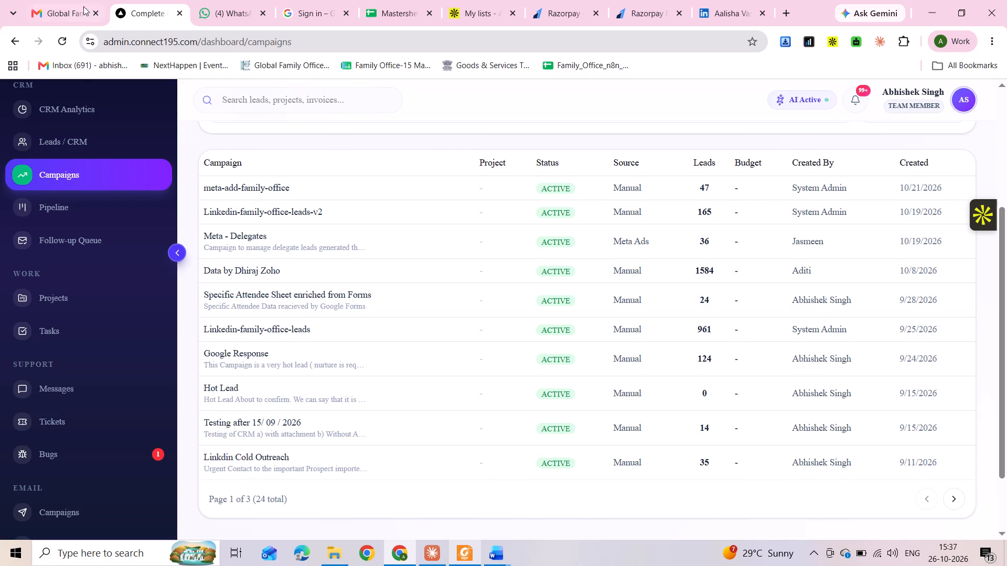
scroll(284, 293, "up", 1)
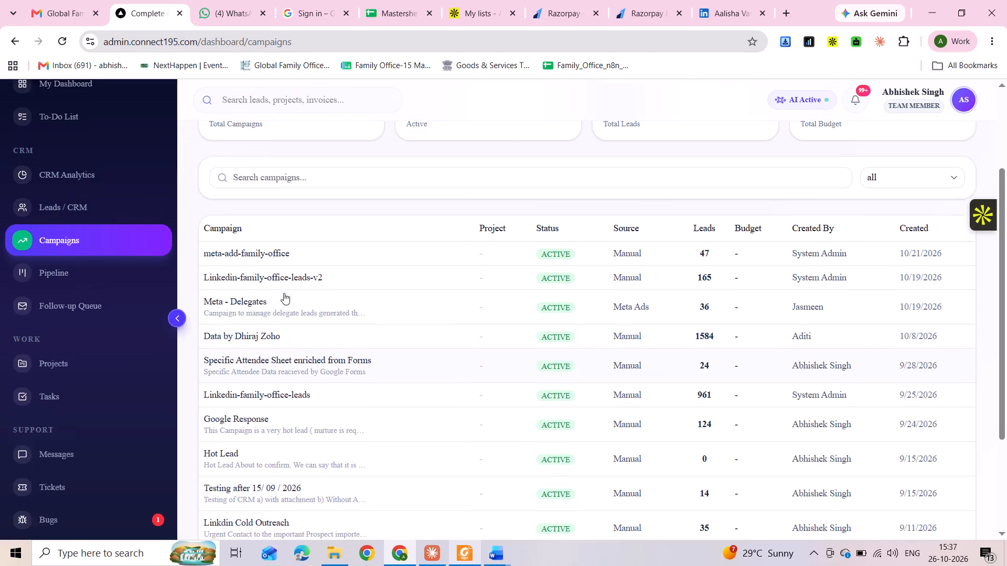
left_click(282, 283)
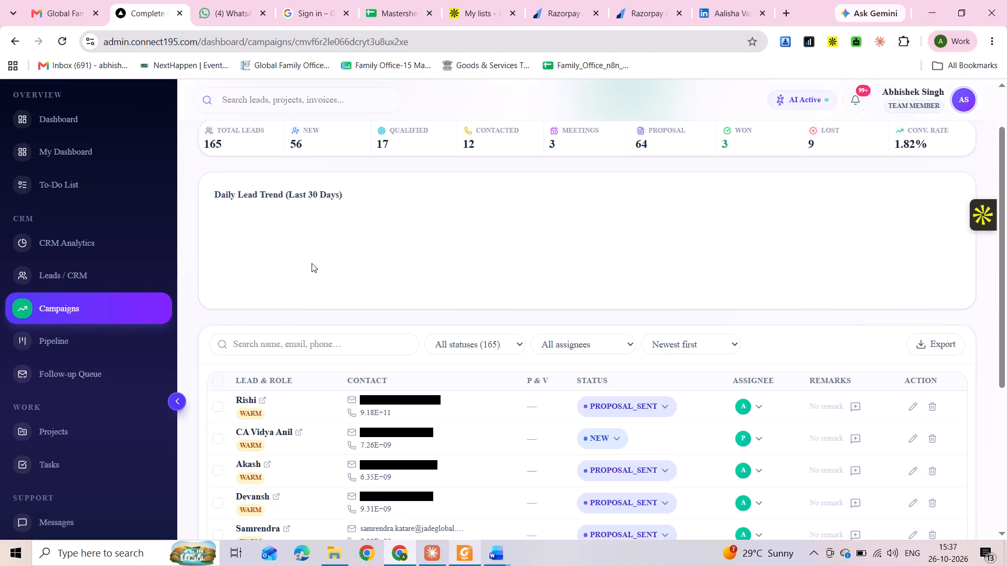
left_click(270, 347)
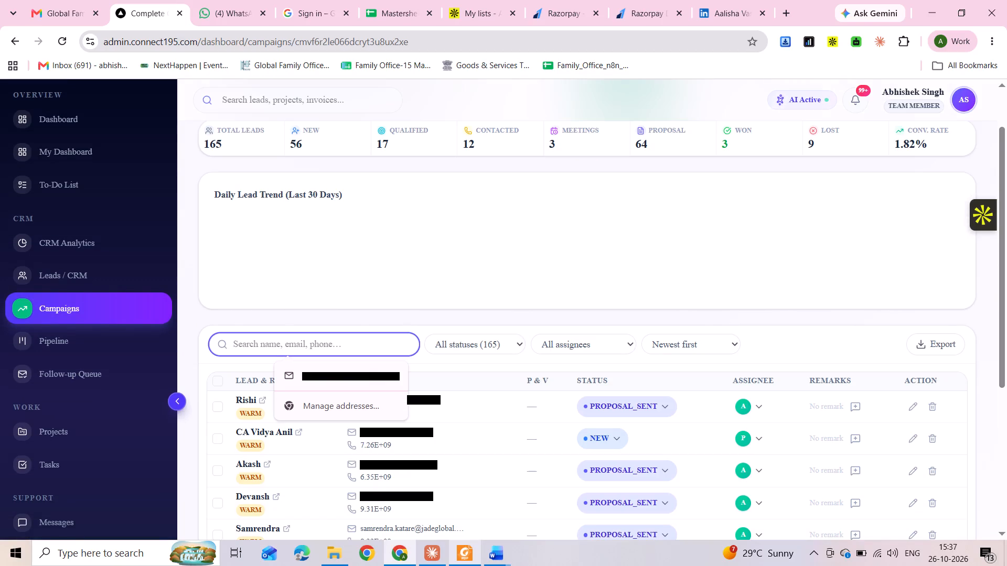
type("Sia")
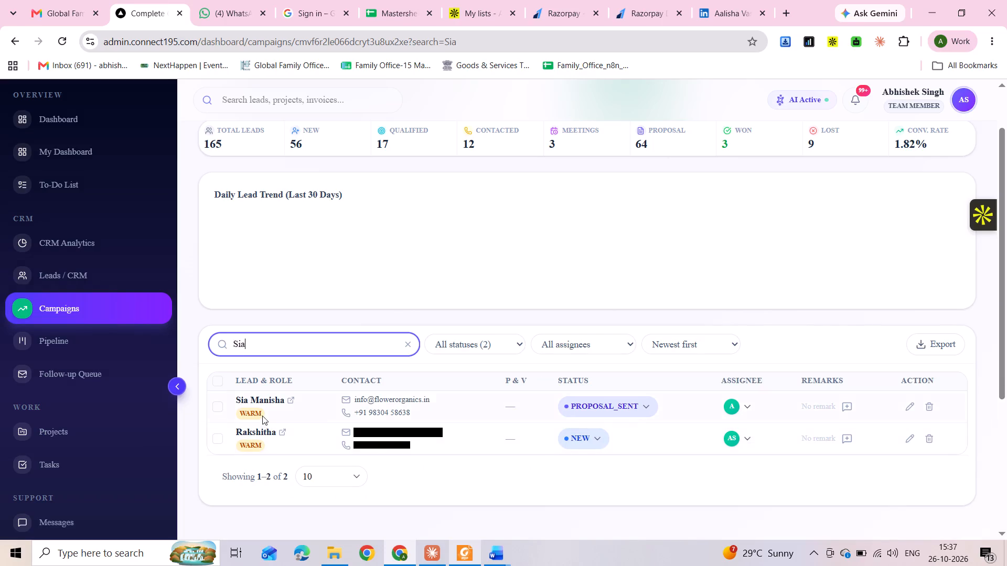
left_click(263, 403)
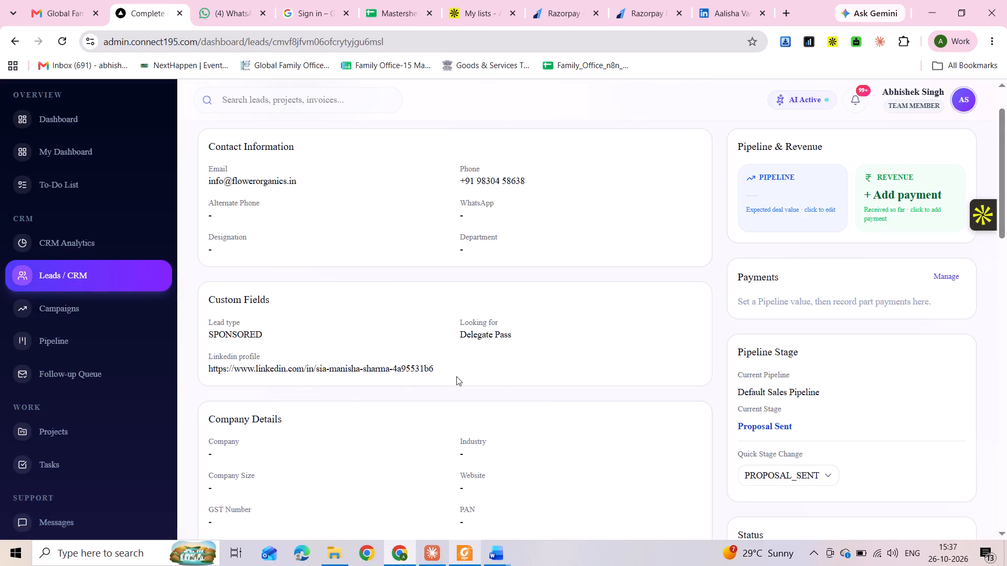
left_click(438, 368)
left_click_drag(434, 369, 209, 374)
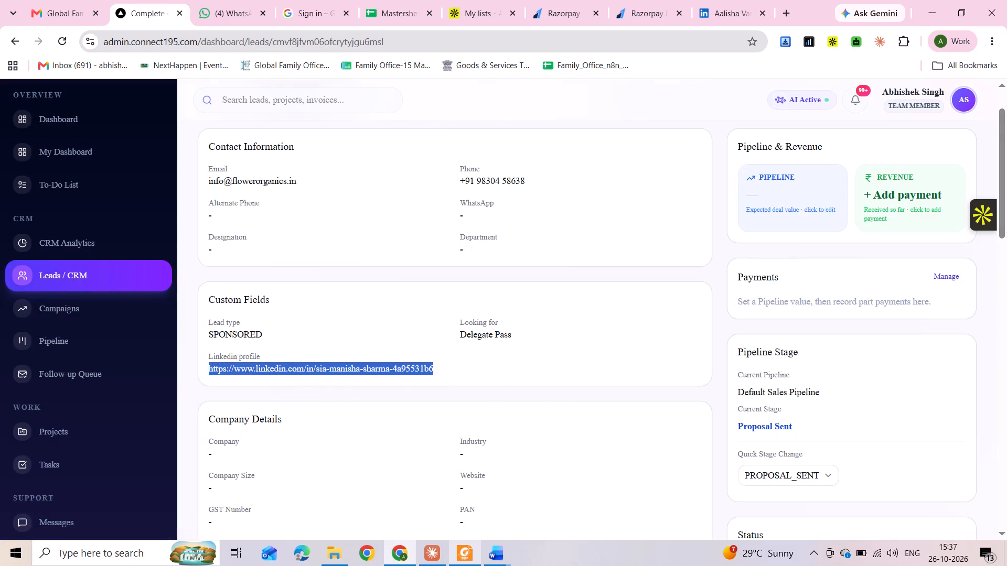
left_click_drag(209, 374, 206, 374)
right_click(257, 366)
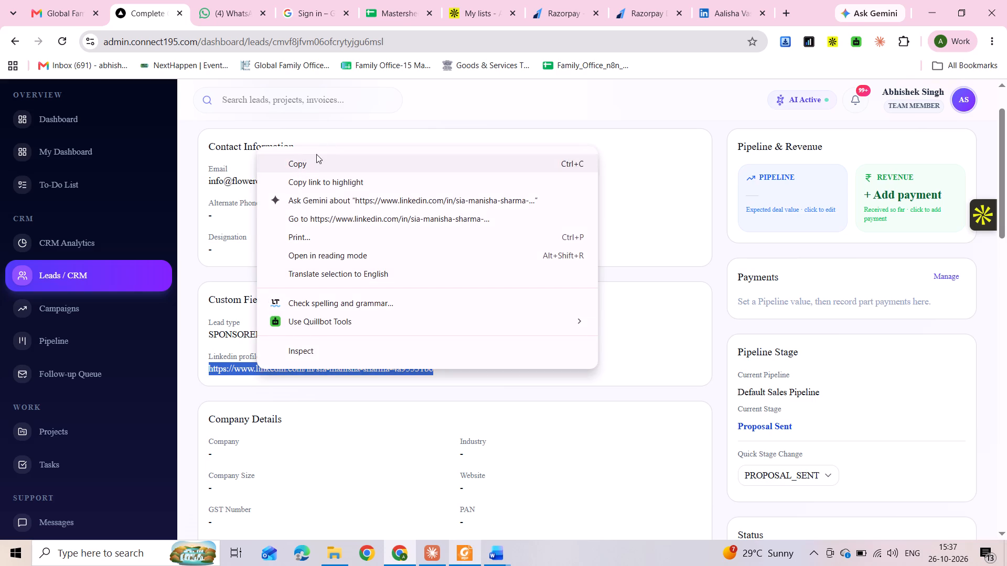
left_click(311, 168)
left_click(721, 8)
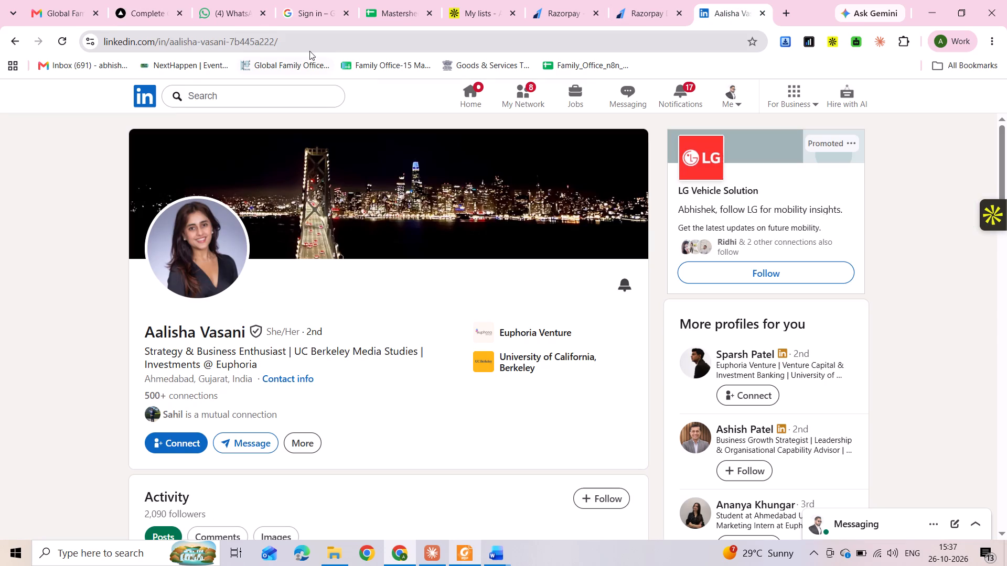
left_click_drag(309, 47, 0, 50)
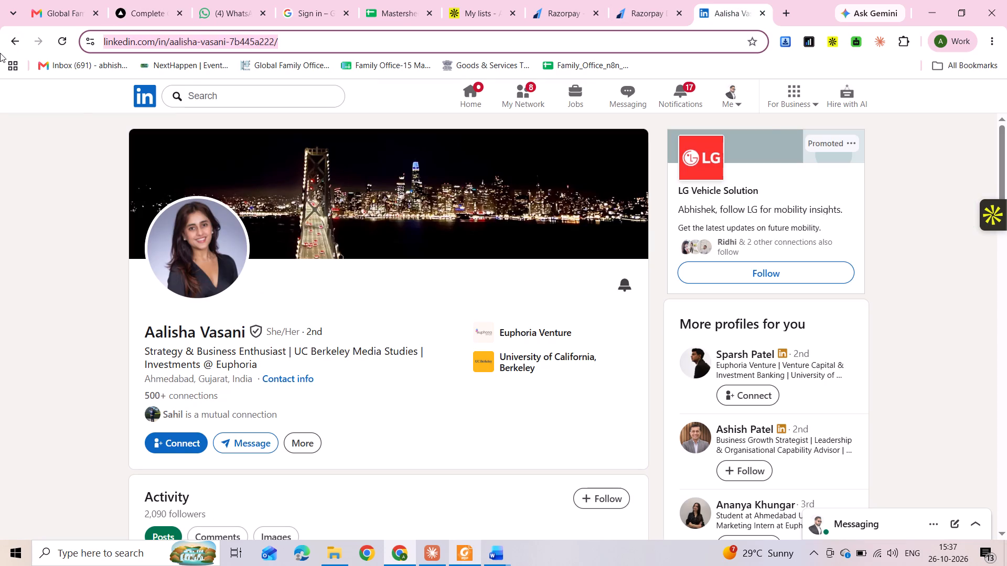
key("ctrl+v")
key("Return")
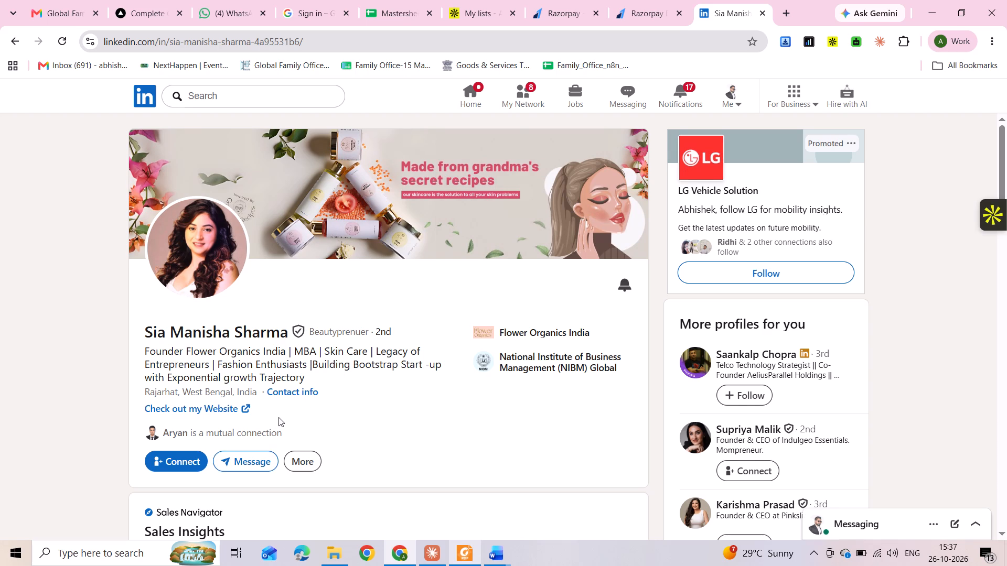
Look through Sia's LinkedIn profile, examining the headline, services and recent activity.
scroll(278, 417, "down", 11)
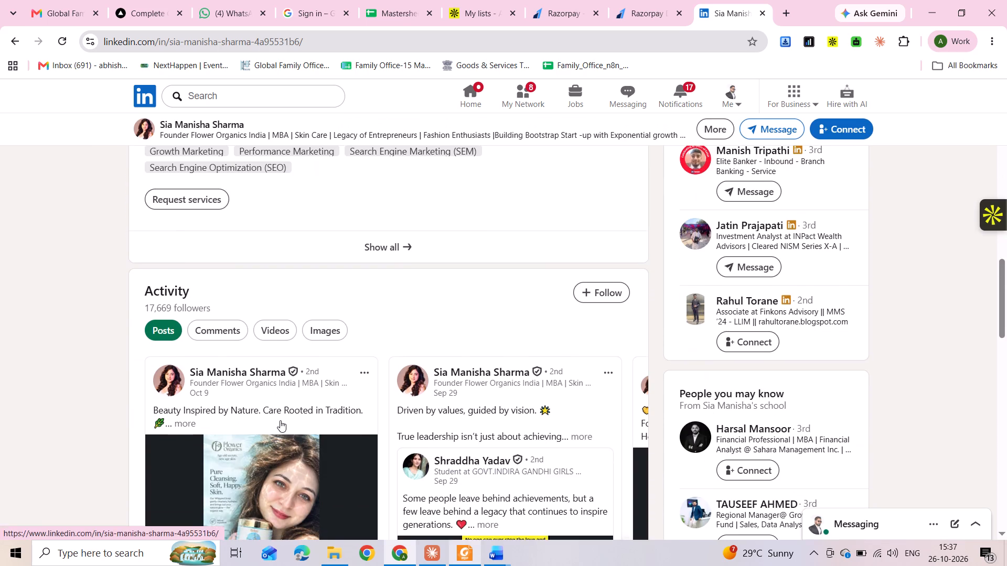
scroll(280, 420, "down", 2)
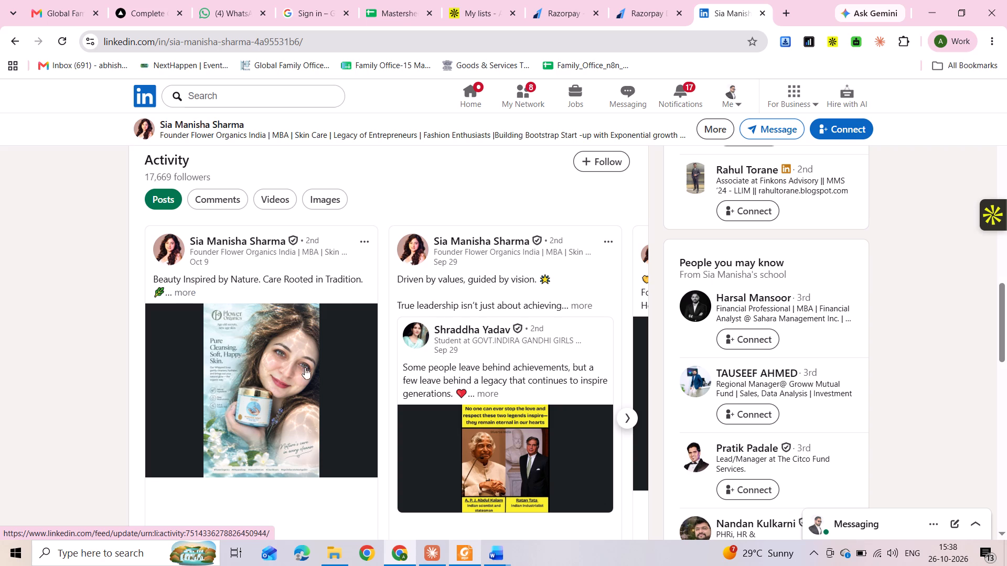
scroll(269, 478, "down", 4)
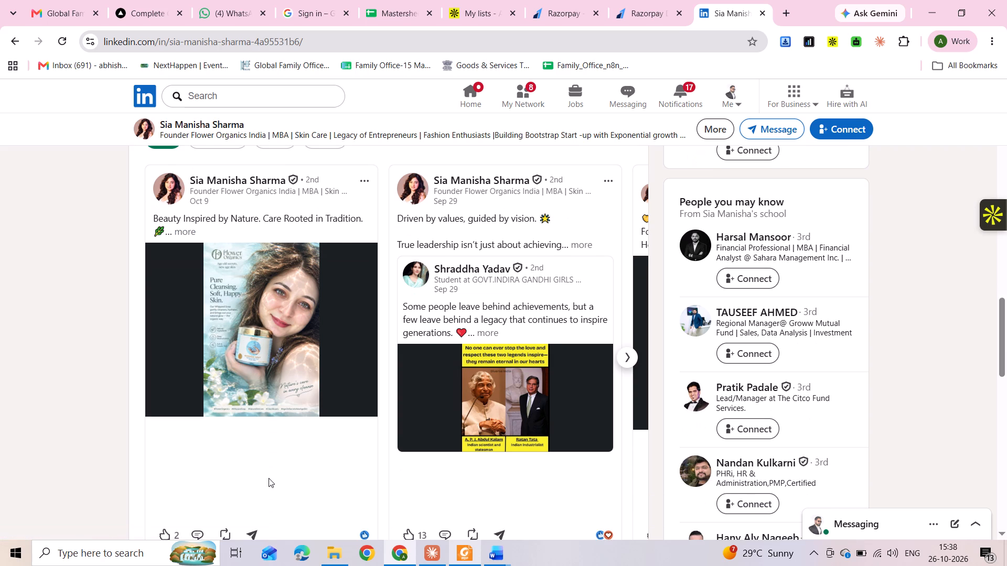
scroll(269, 478, "up", 19)
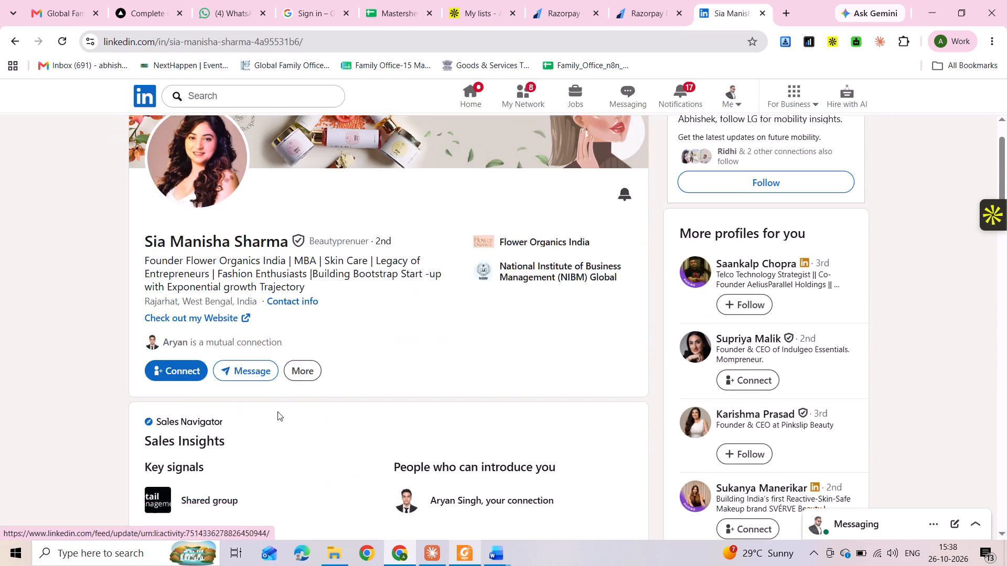
scroll(277, 411, "up", 1)
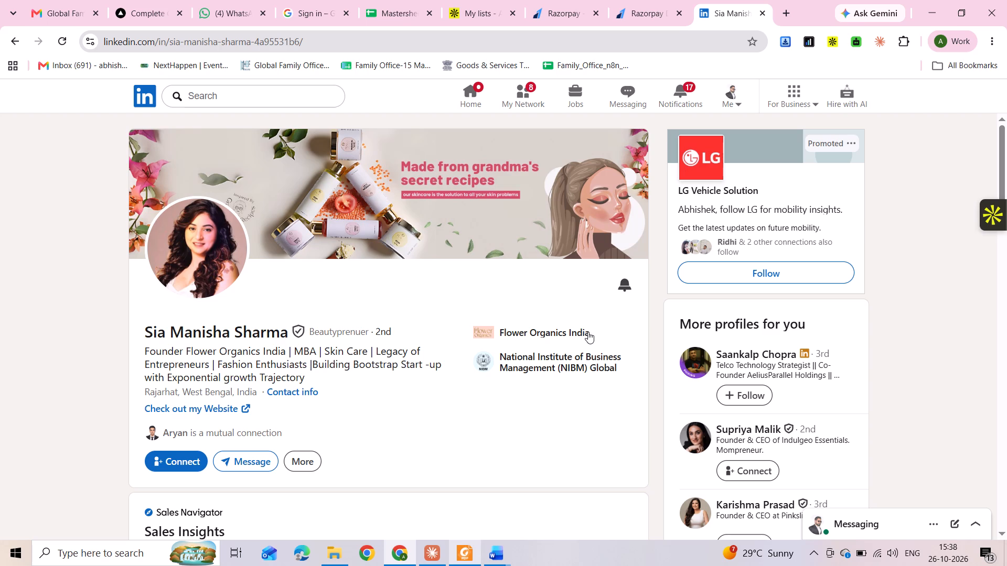
left_click_drag(595, 330, 498, 334)
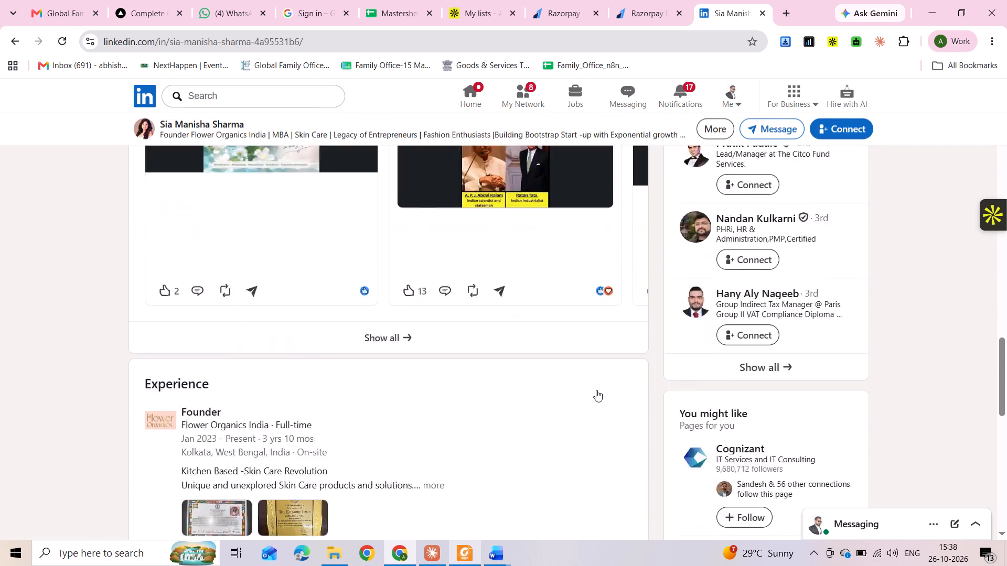
scroll(562, 418, "up", 16)
scroll(582, 304, "up", 7)
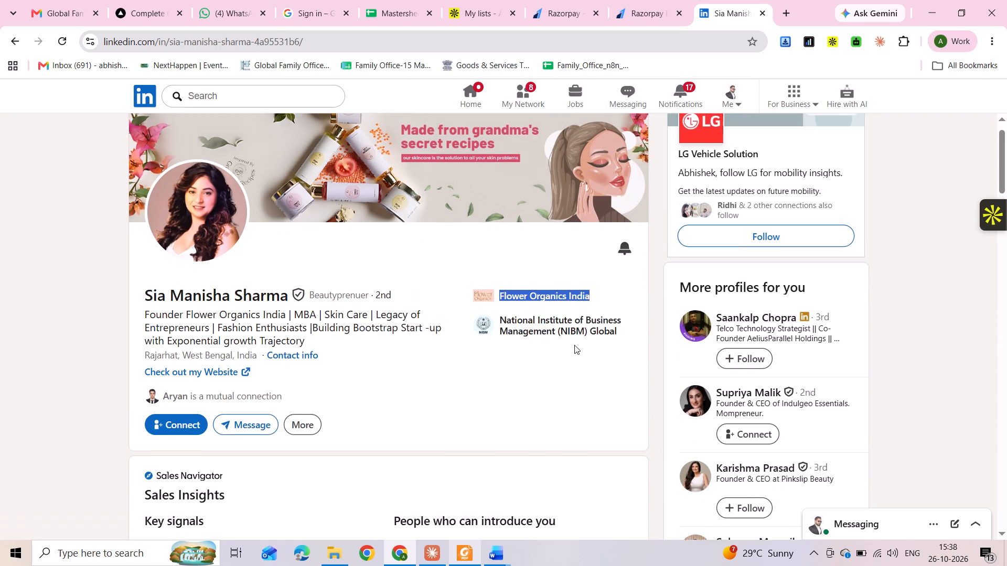
key("ctrl+c")
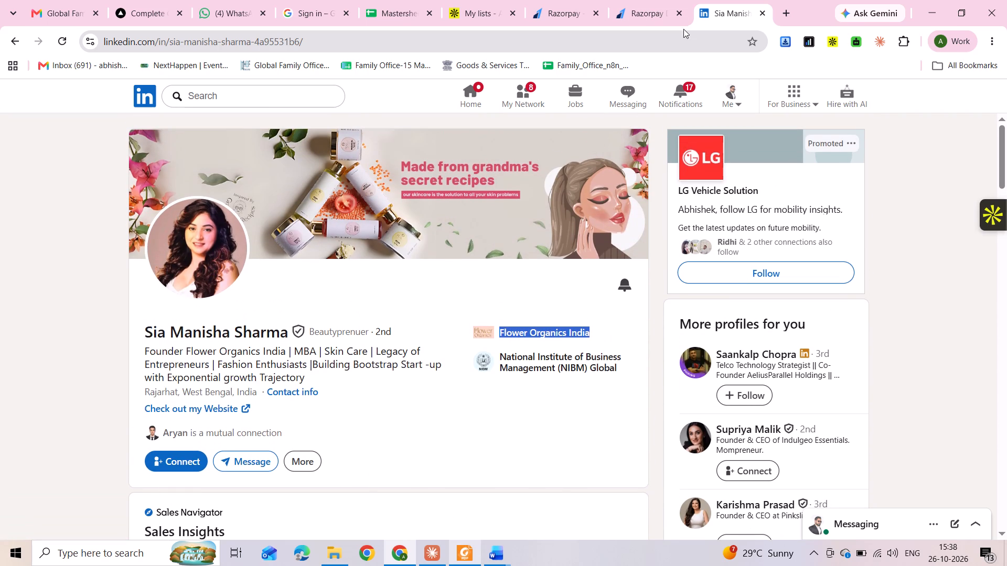
left_click(789, 14)
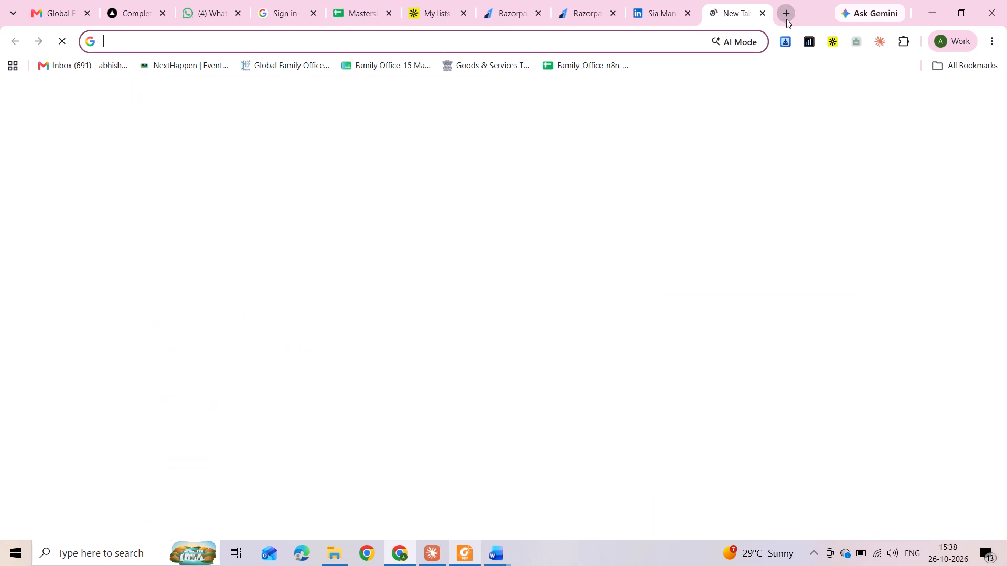
key("ctrl+v")
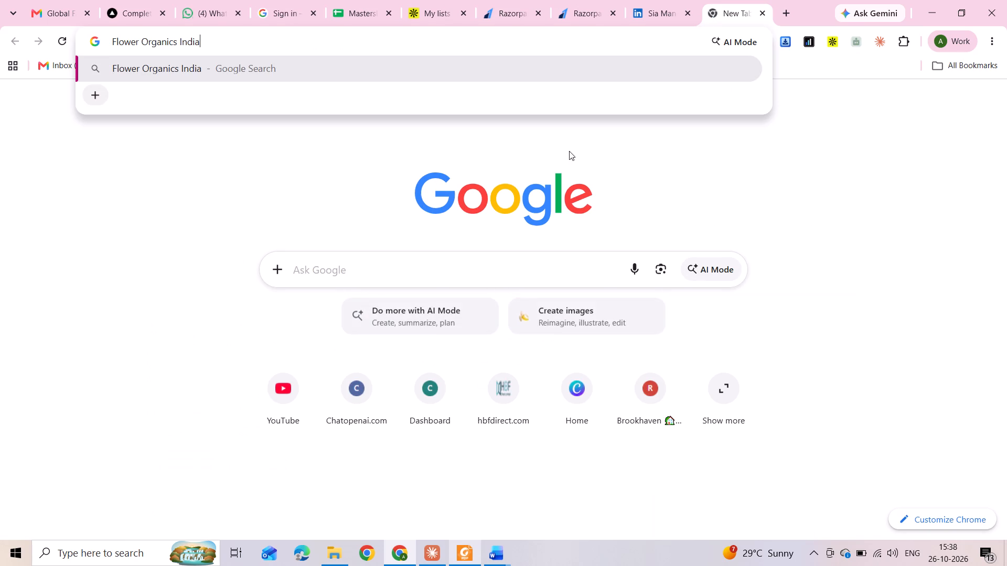
key("Return")
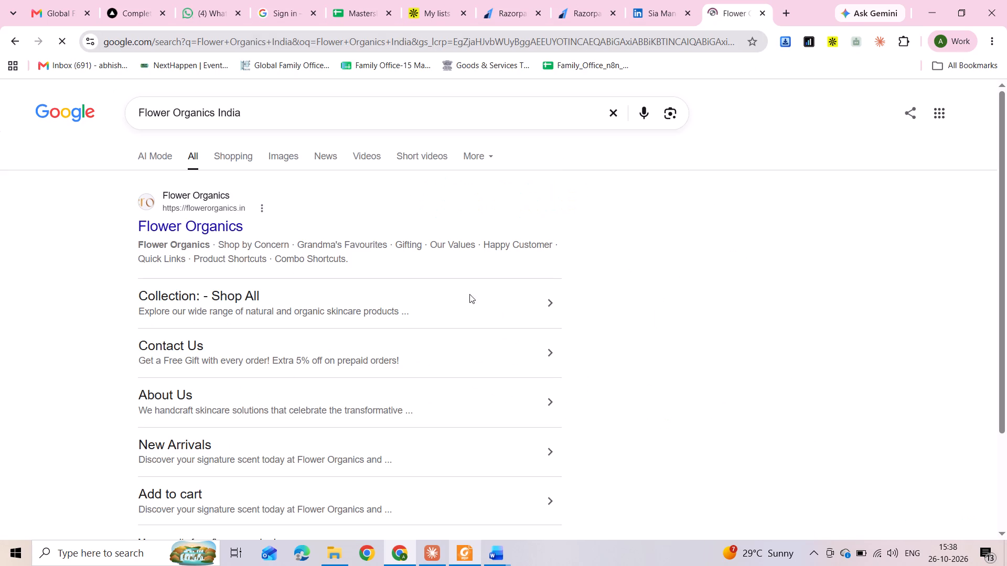
Open the Flower Organics website from the search results and look through its home page.
left_click(187, 225)
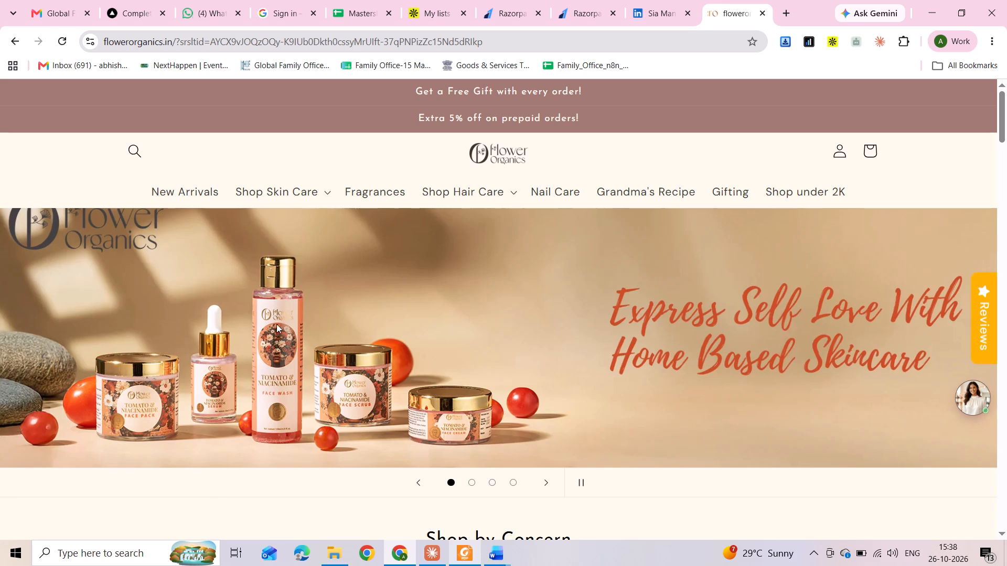
scroll(426, 300, "down", 6)
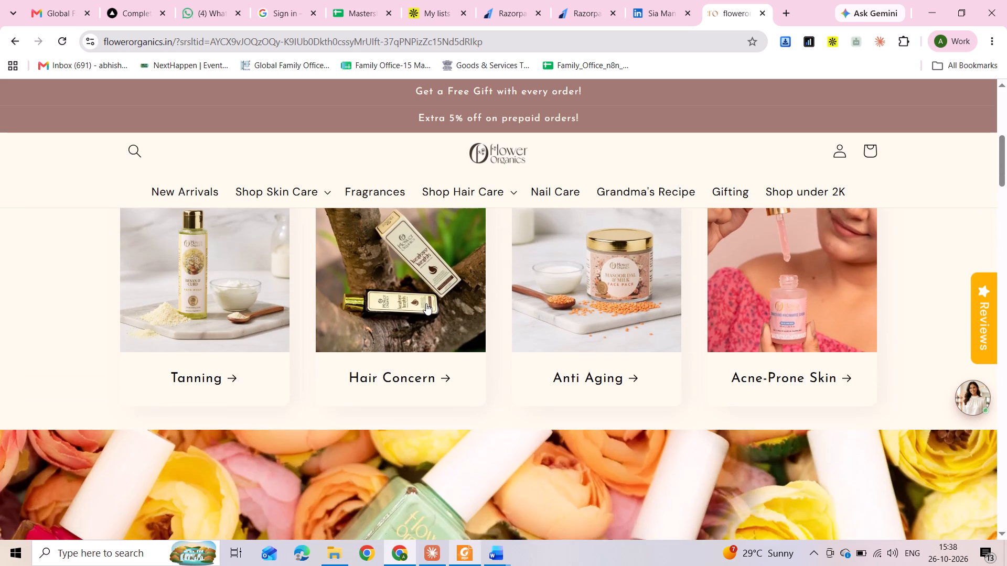
scroll(425, 304, "down", 4)
scroll(375, 306, "down", 5)
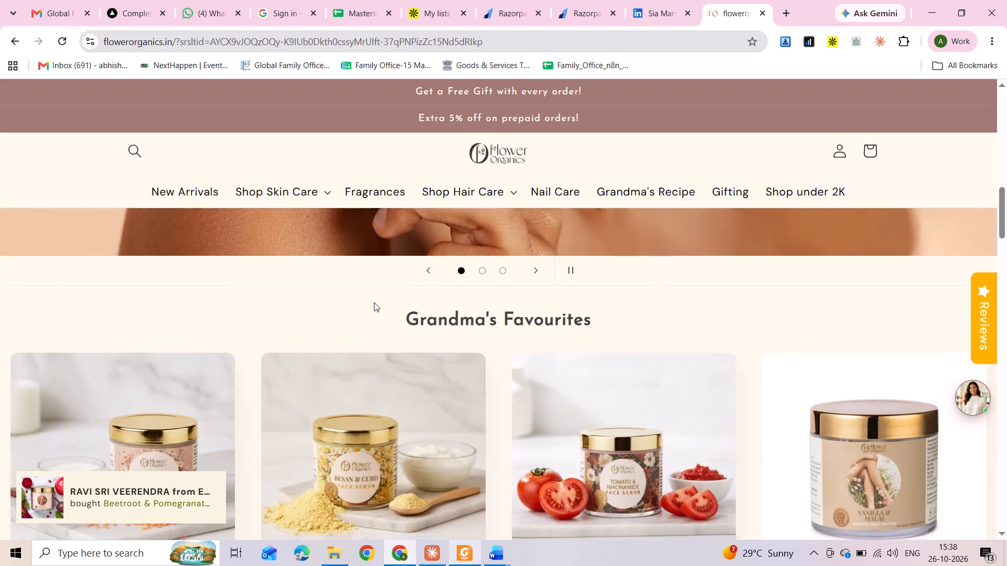
Continue through the Flower Organics home page, examining the Grandma's Favourites, product video and Gifting sections.
scroll(374, 302, "down", 2)
scroll(374, 302, "up", 2)
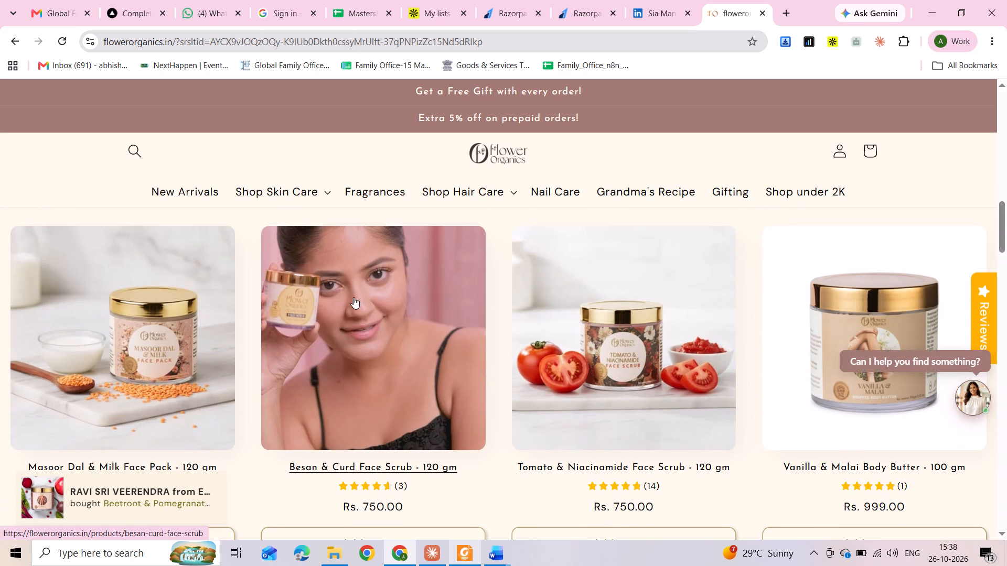
scroll(354, 300, "down", 2)
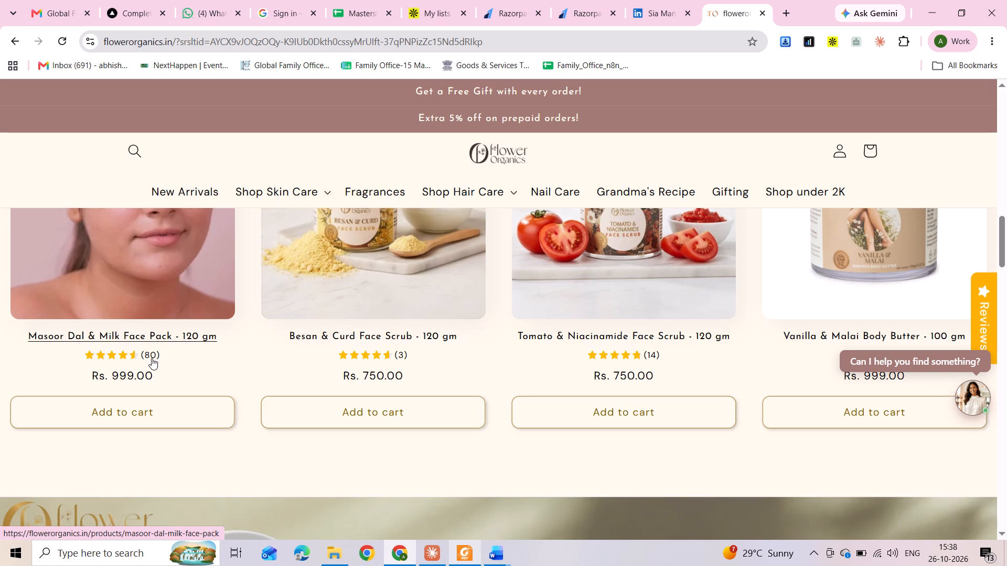
scroll(152, 358, "up", 2)
scroll(152, 358, "down", 2)
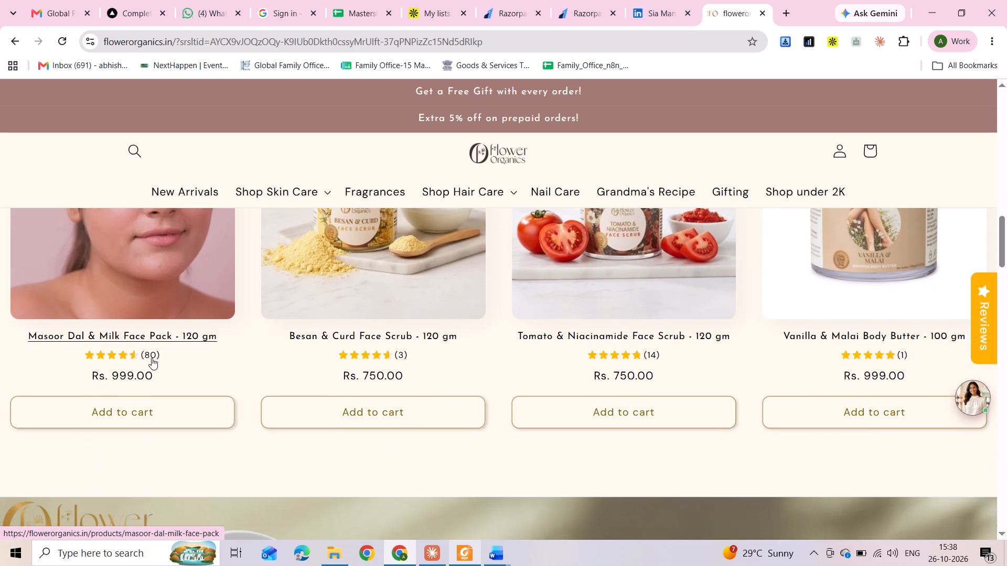
scroll(152, 358, "down", 4)
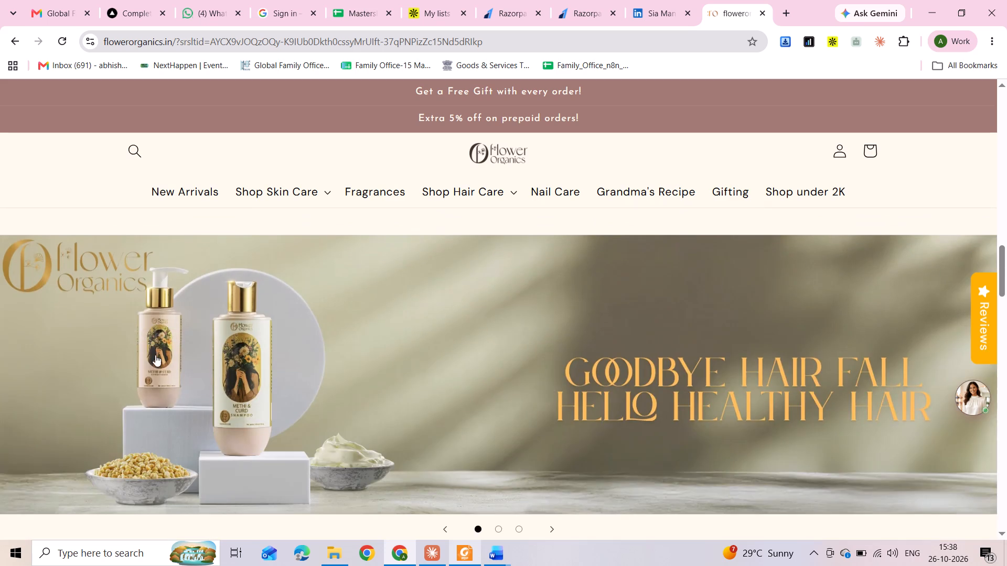
scroll(236, 329, "down", 5)
scroll(236, 331, "up", 1)
scroll(236, 331, "down", 1)
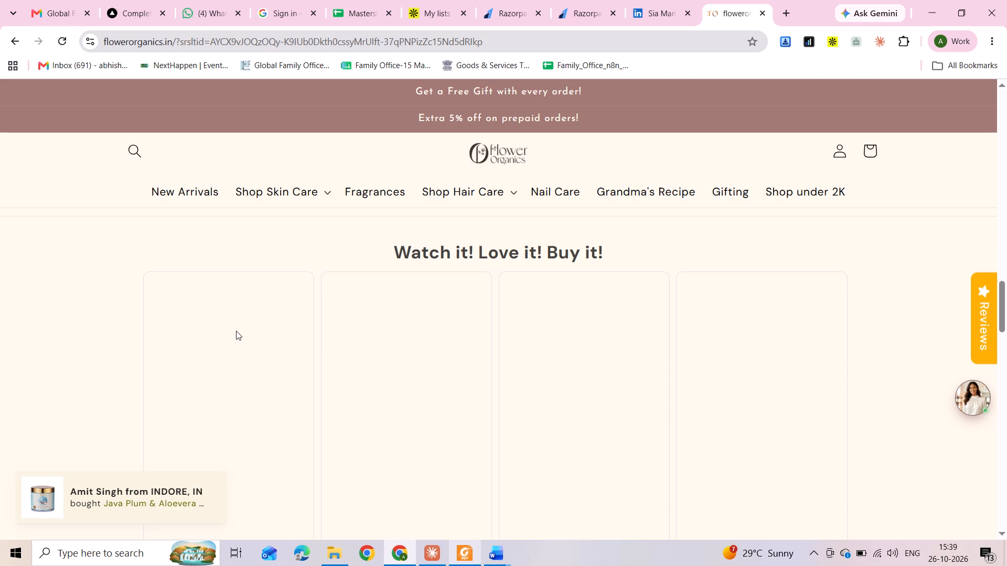
scroll(236, 331, "down", 1)
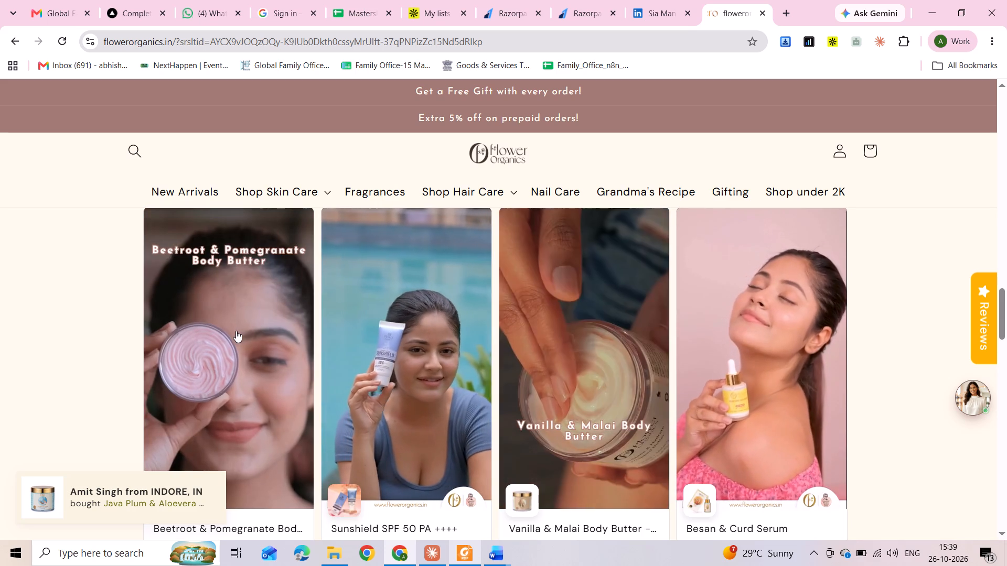
scroll(236, 331, "down", 2)
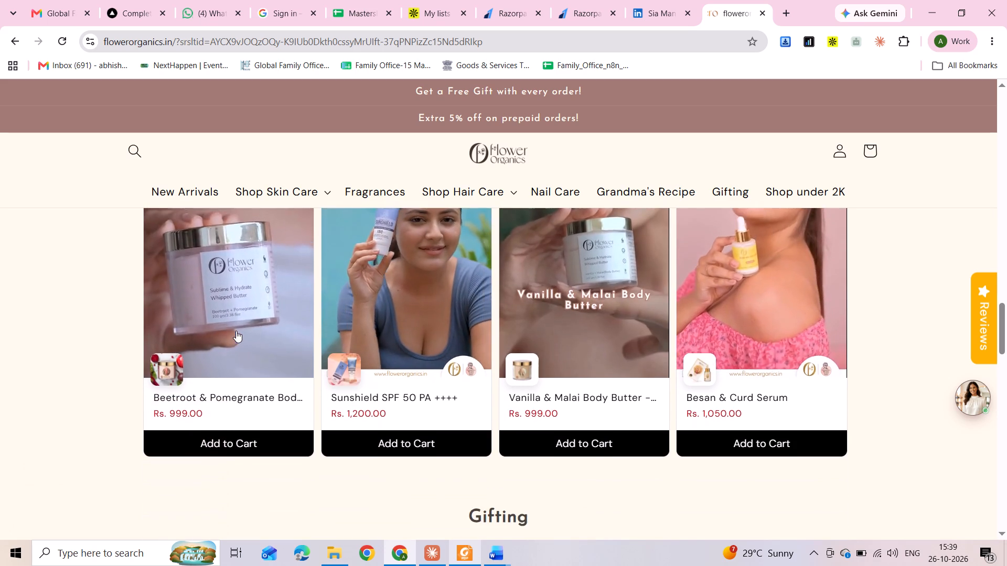
scroll(236, 331, "down", 6)
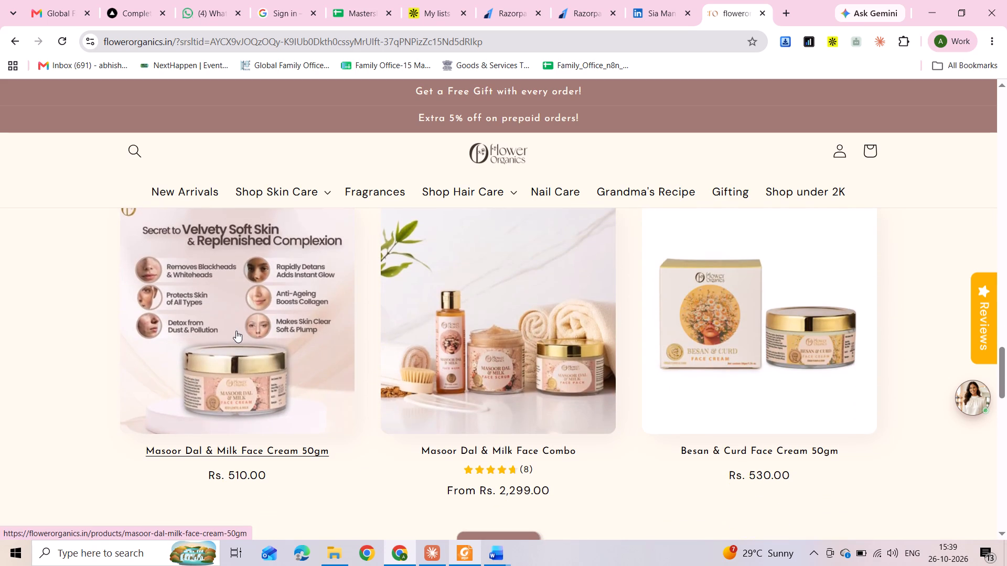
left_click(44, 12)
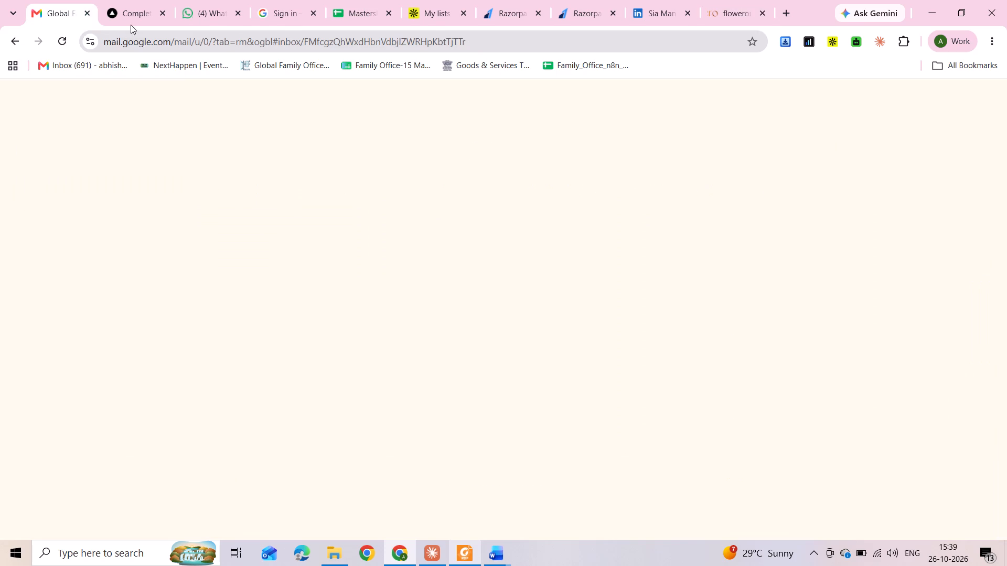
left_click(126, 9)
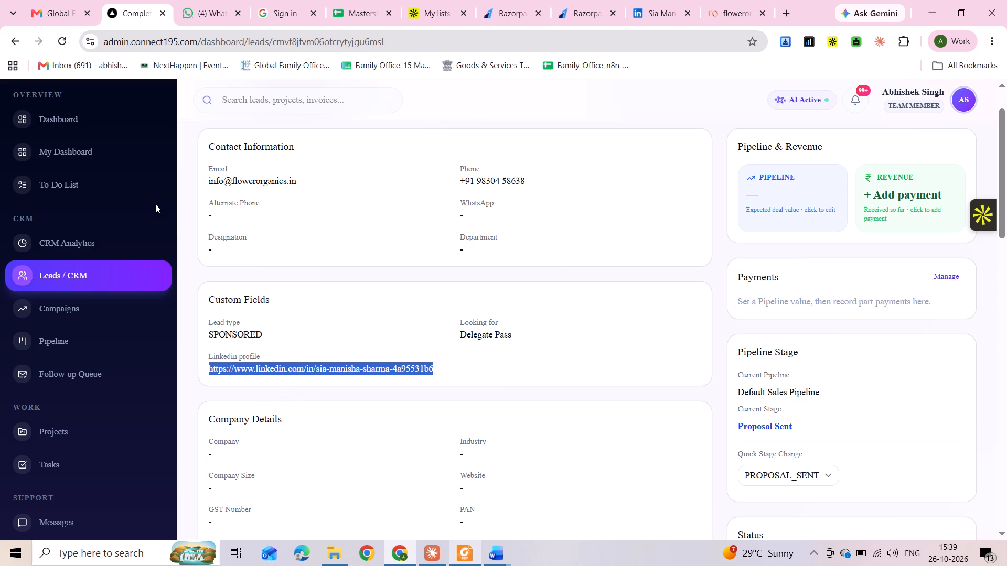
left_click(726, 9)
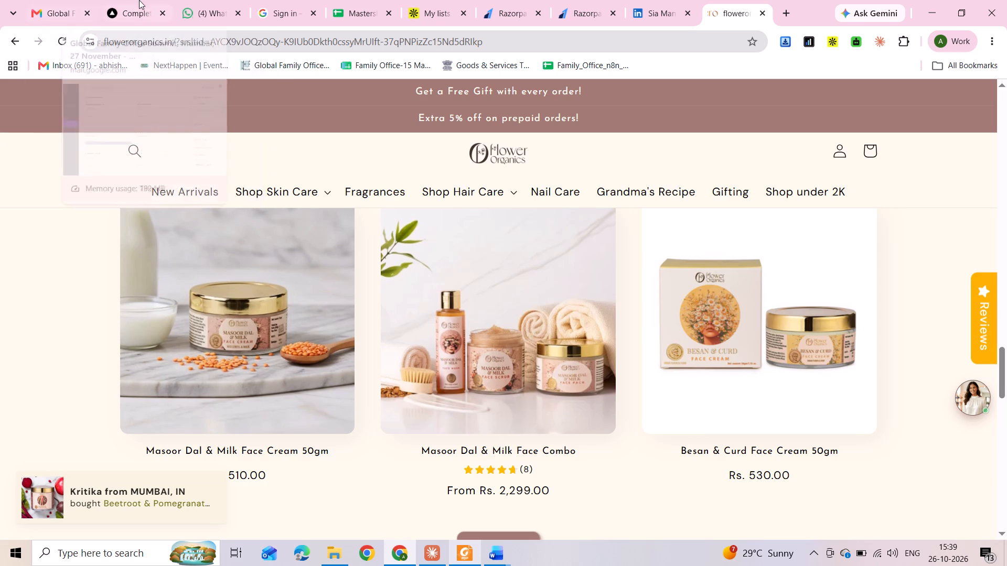
left_click(48, 3)
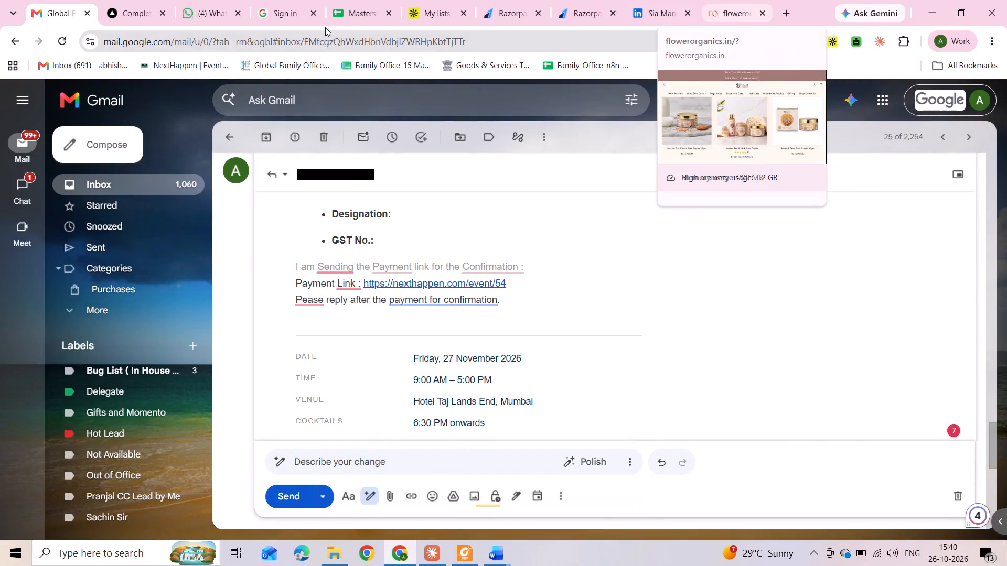
Switch to Sia's lead record in the CRM and check the contact information and custom fields.
left_click(120, 0)
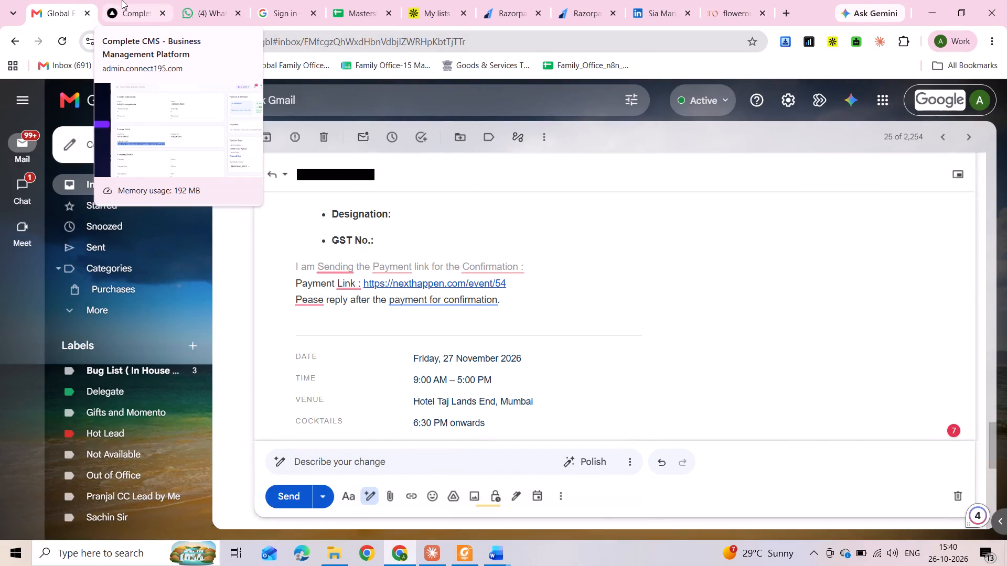
left_click(355, 249)
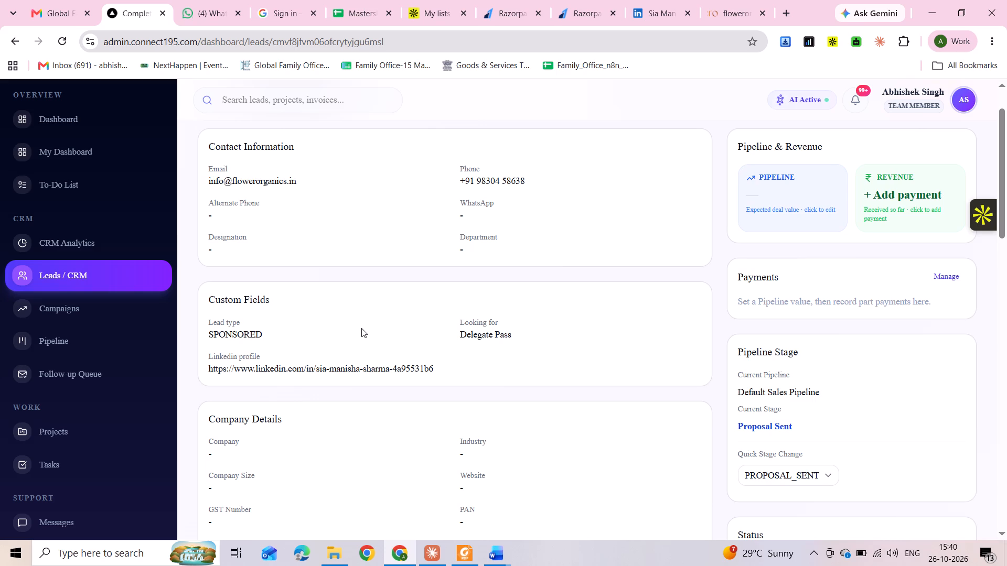
scroll(303, 393, "up", 4)
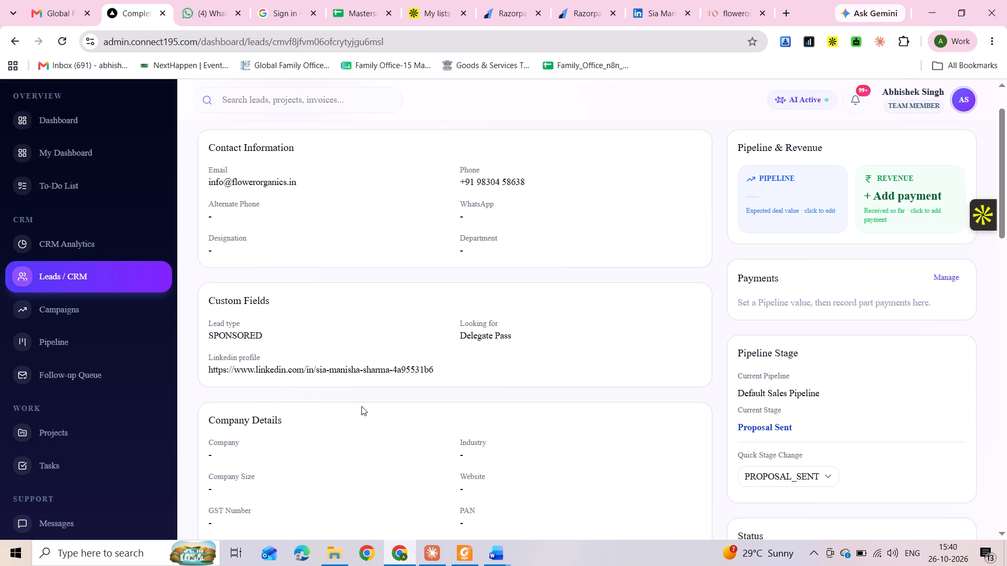
scroll(361, 406, "up", 4)
scroll(442, 397, "down", 1)
scroll(419, 395, "up", 3)
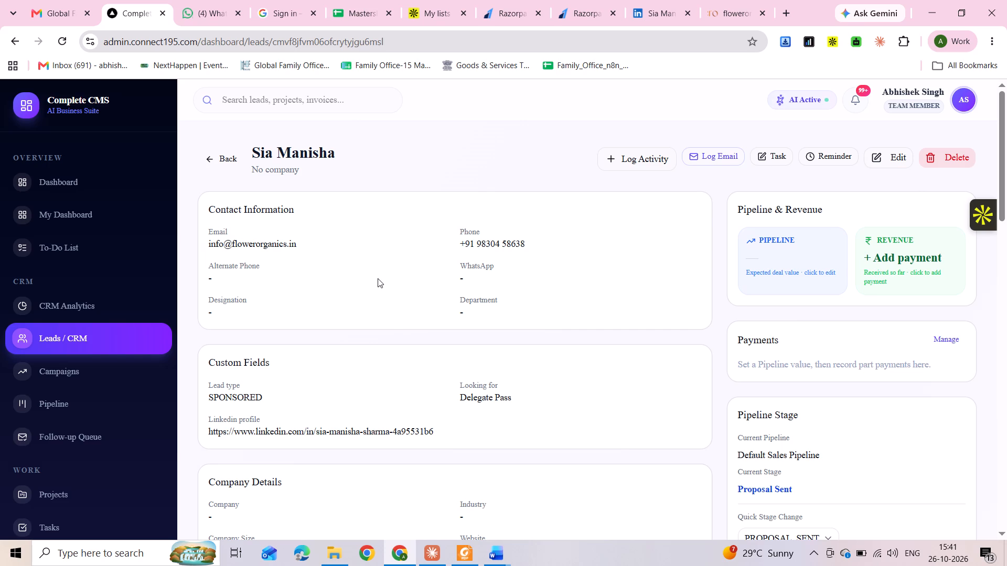
Go back to Sia's lead record in the CMS and look through its details.
scroll(378, 278, "down", 1)
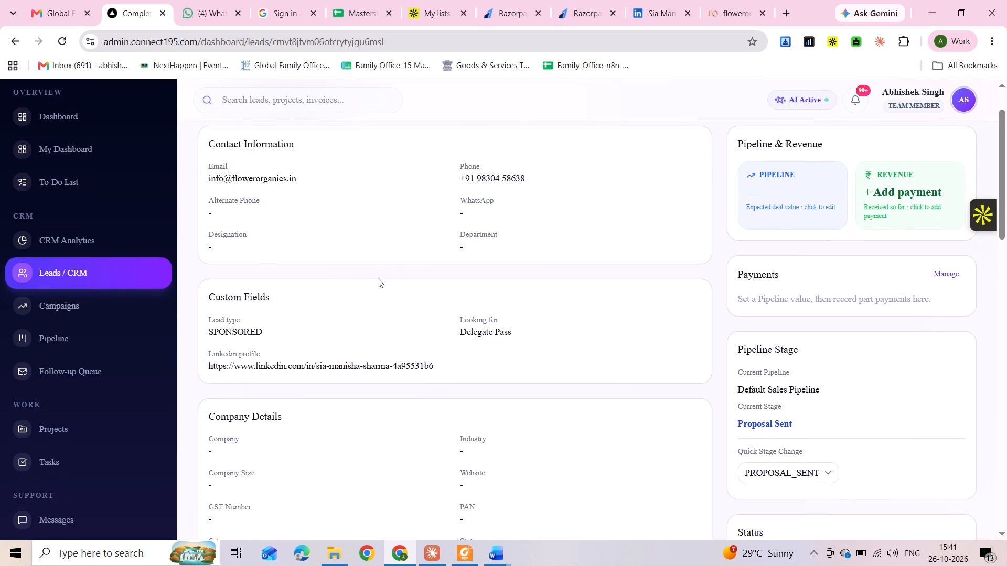
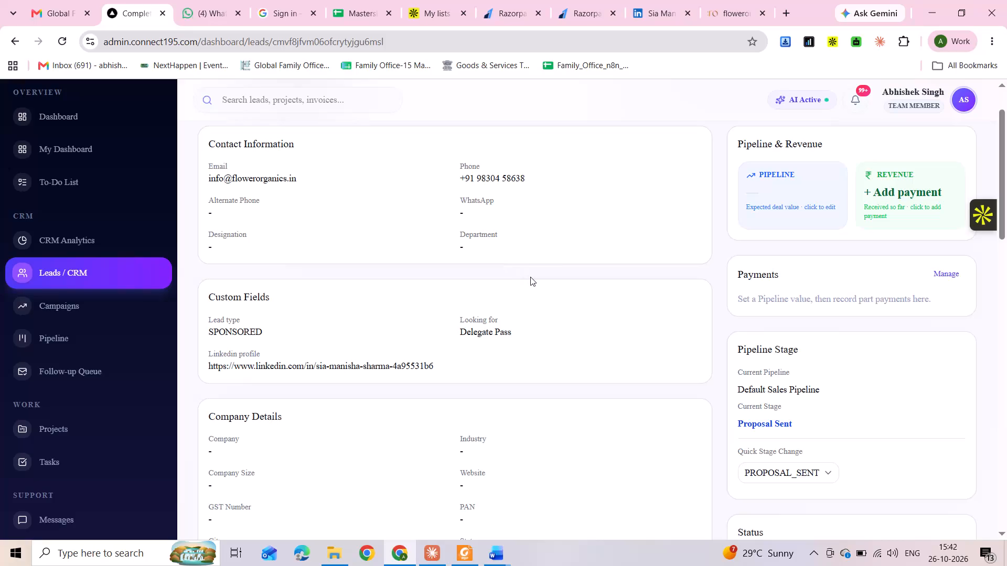
Examine the contact information, custom fields, company details and pipeline stage in Sia's lead record.
scroll(530, 277, "up", 1)
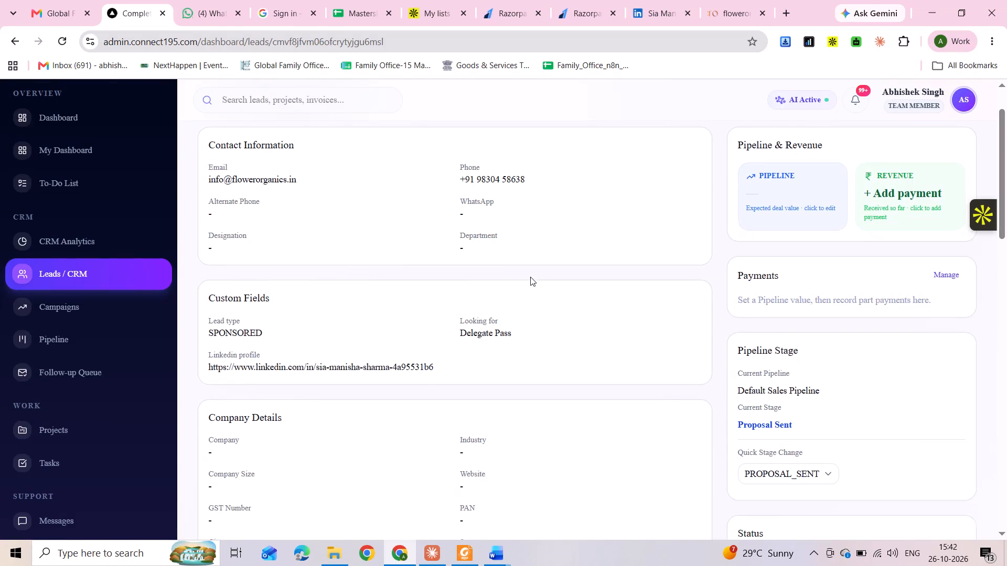
scroll(530, 288, "down", 1)
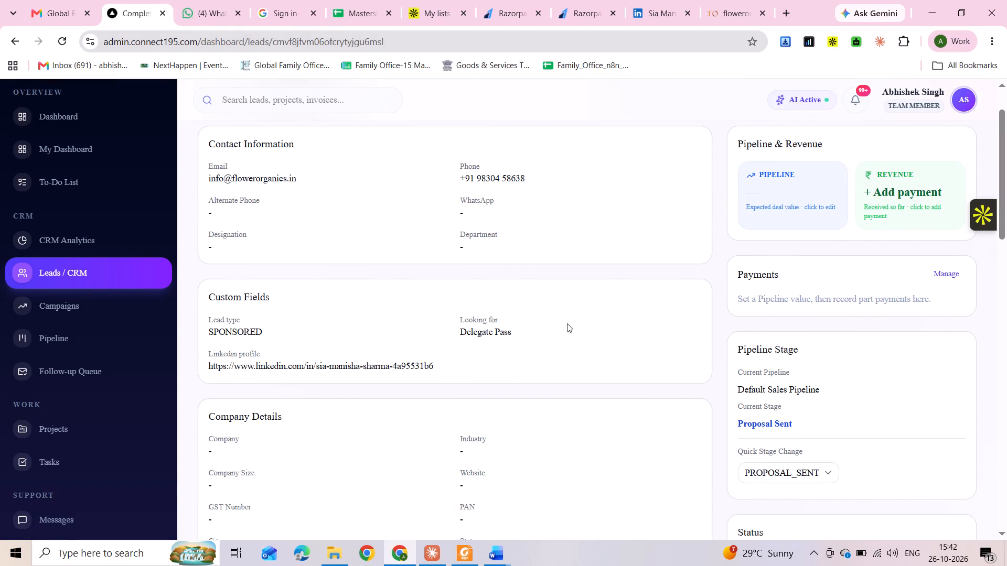
scroll(567, 323, "down", 2)
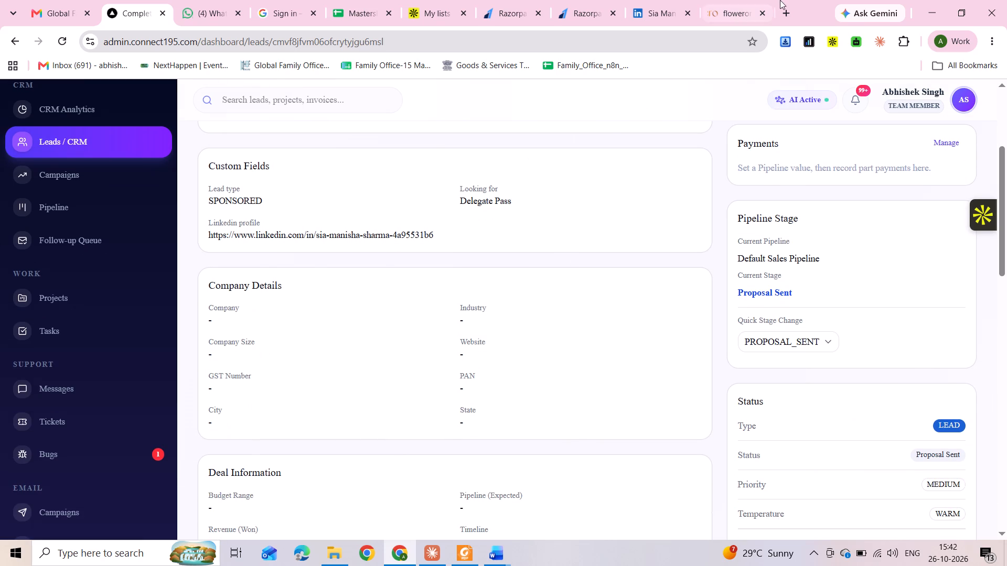
Return to the Flower Organics website and look back up through the home page's product sections and banners.
double_click(719, 13)
scroll(488, 314, "up", 4)
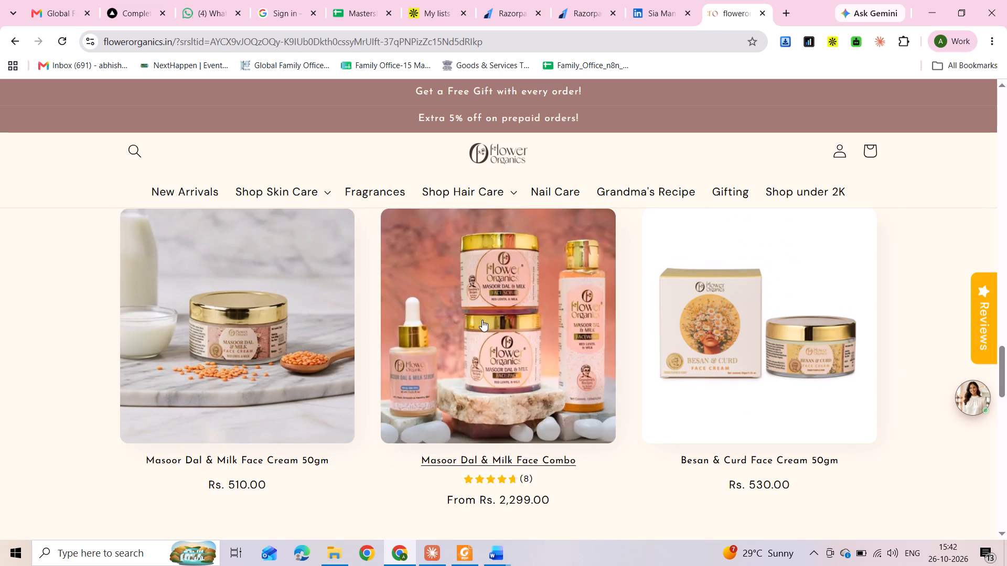
scroll(475, 322, "up", 2)
scroll(581, 235, "up", 2)
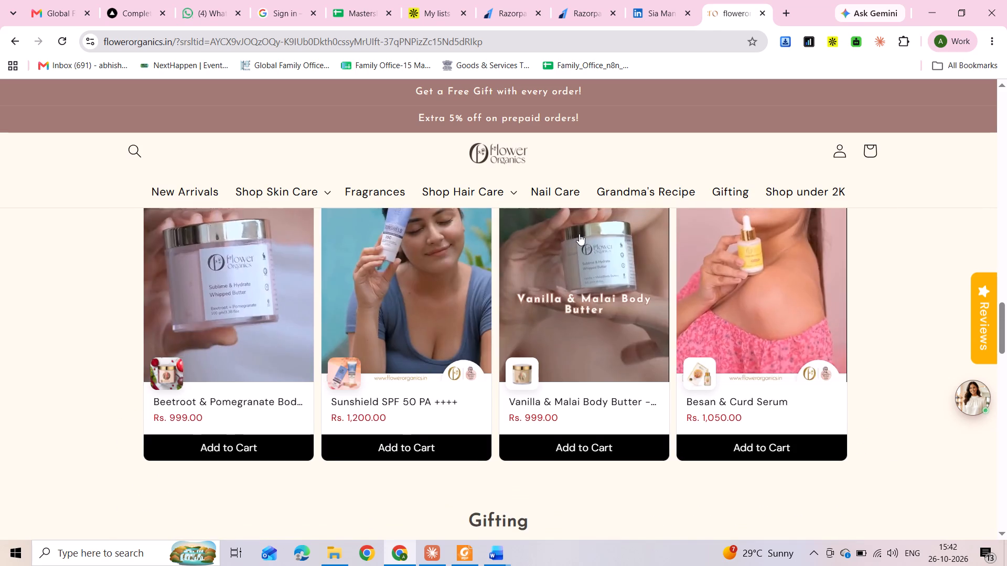
scroll(481, 338, "up", 6)
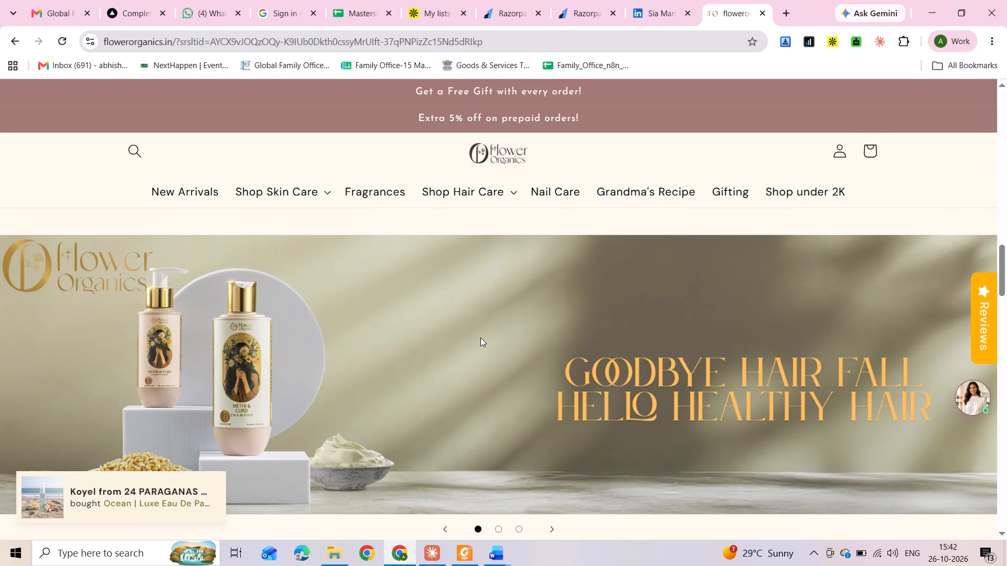
scroll(480, 338, "up", 3)
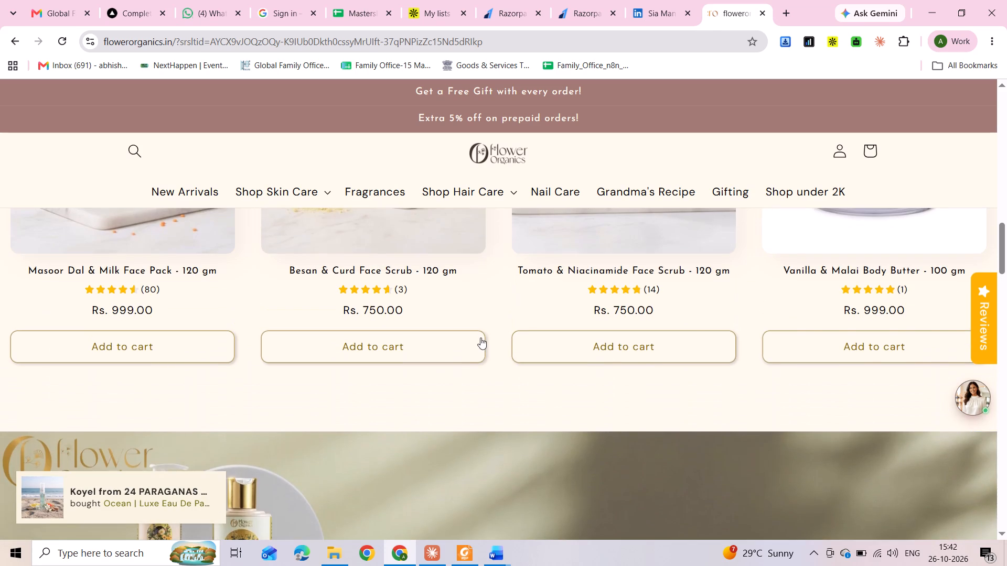
scroll(480, 338, "up", 3)
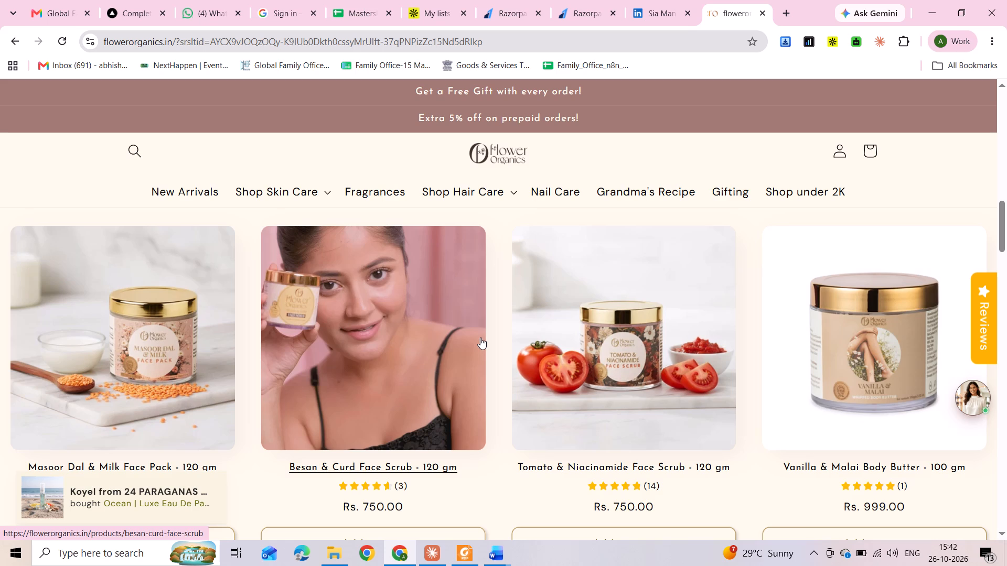
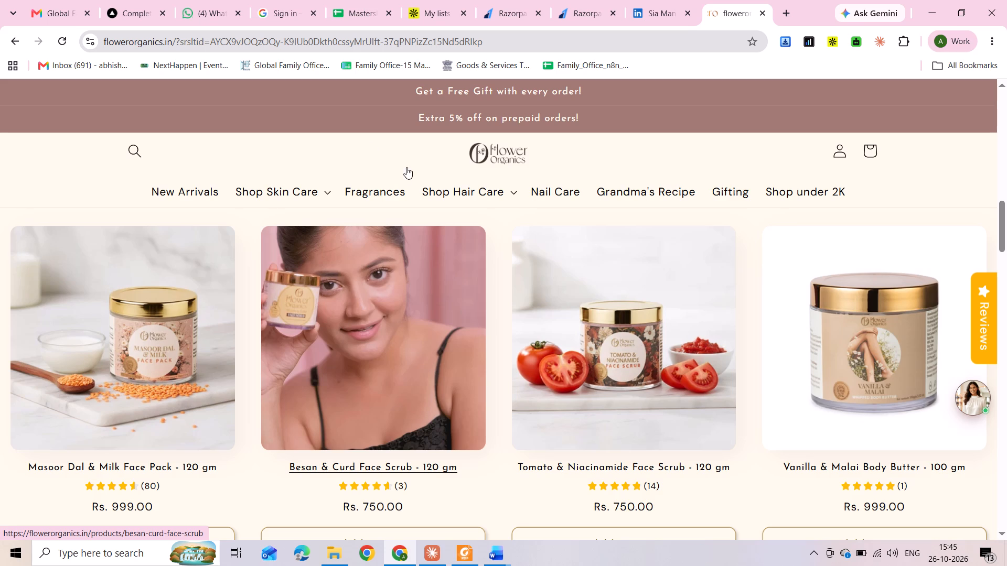
left_click(130, 7)
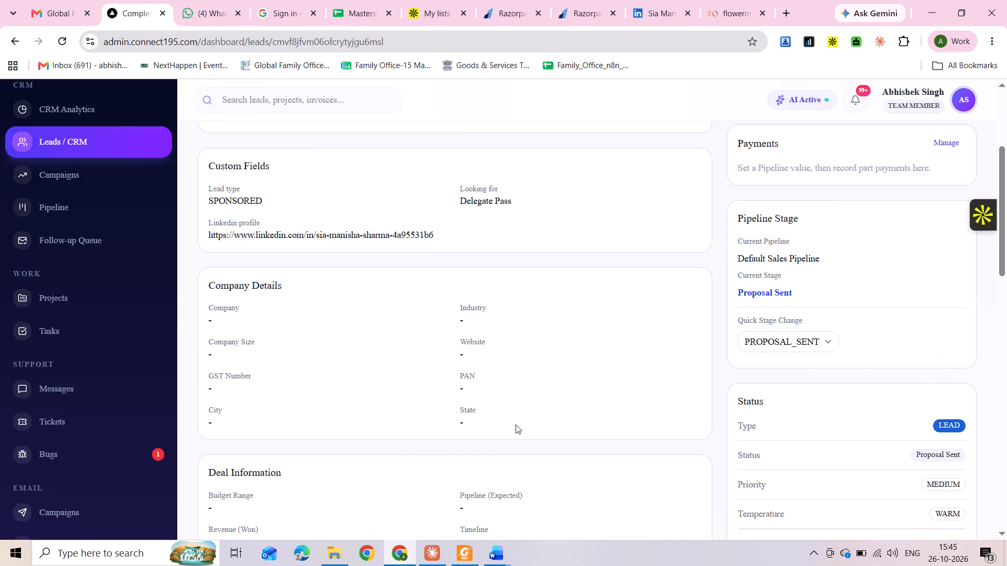
scroll(512, 435, "up", 5)
scroll(456, 408, "down", 10)
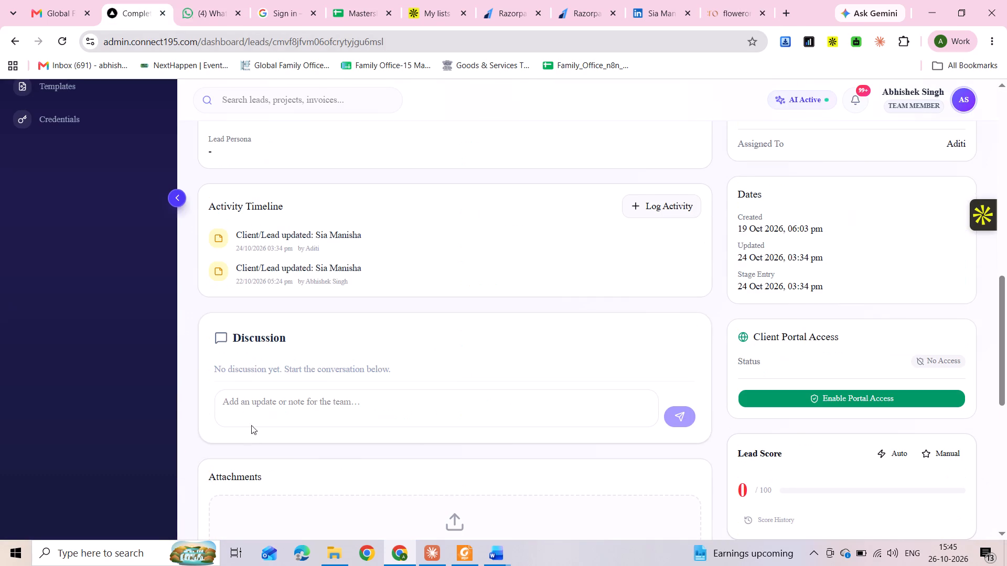
double_click(276, 412)
type("Sh")
key("e")
key("space")
type("i")
type("s living in the")
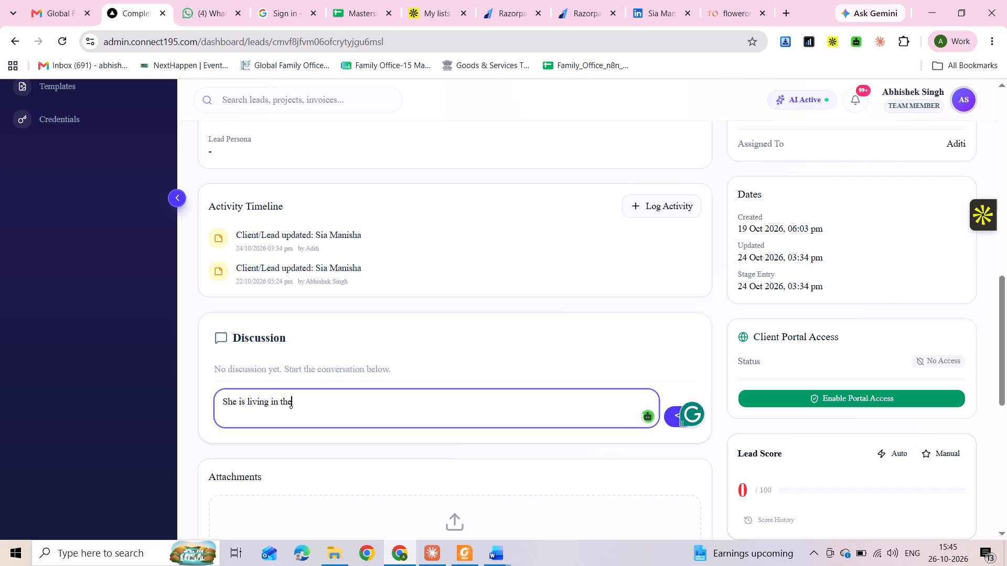
key("space")
type("Kolkata and the founder of Cos")
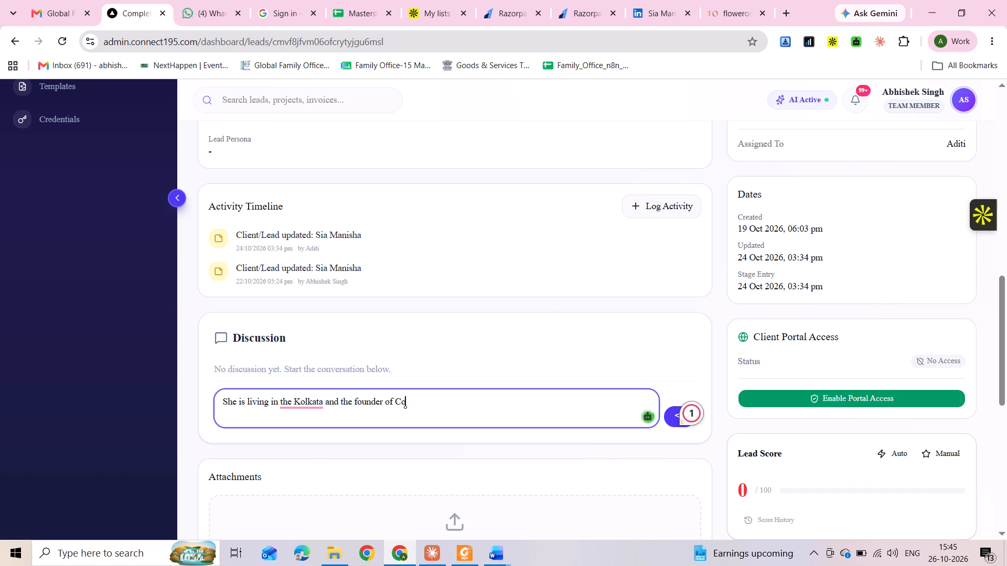
type("metic product seeking")
key("space")
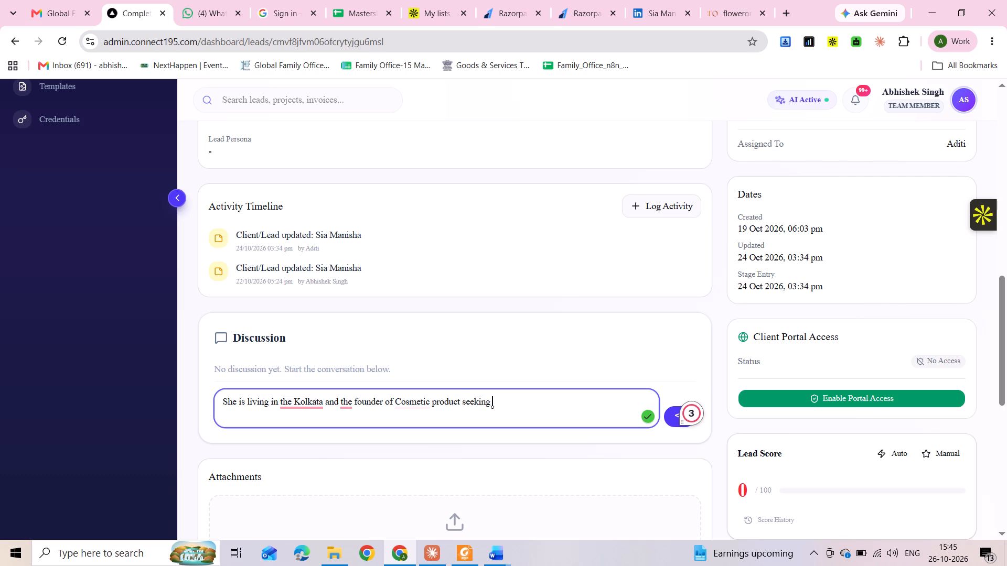
type("the coo")
key("BackSpace")
type("nnection and investment opportuniti")
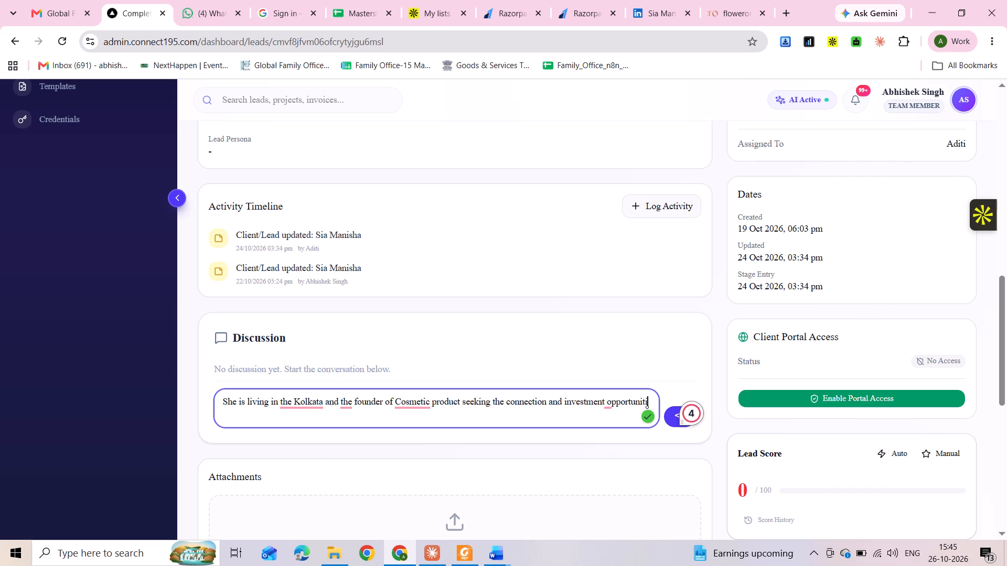
type("es")
key("period")
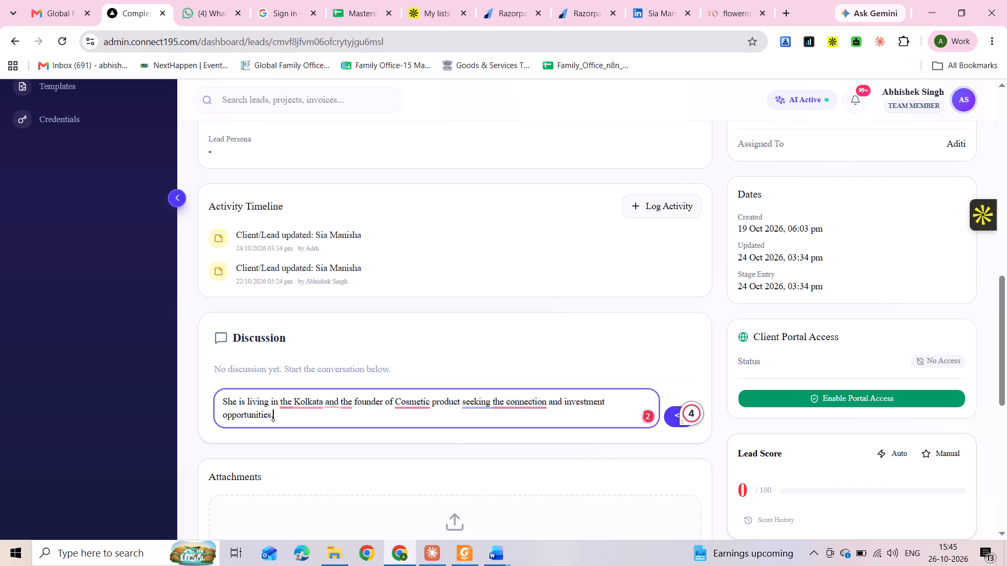
Continue the discussion note with "But he want to establish connection with".
key("space")
type("But he want")
key("space")
type("to")
key("space")
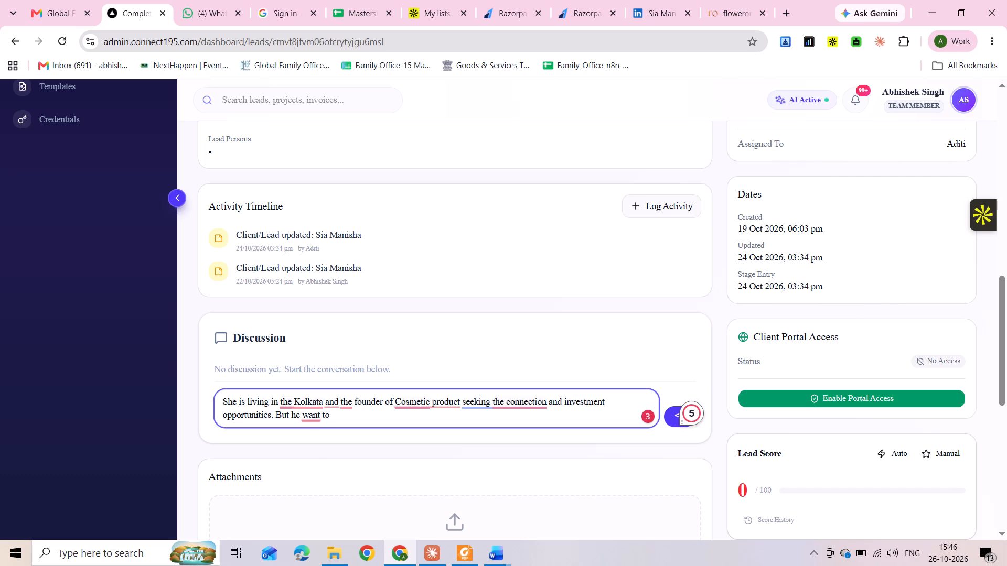
type("establish connection with me")
key("space")
key("BackSpace")
key("BackSpace")
key("BackSpace")
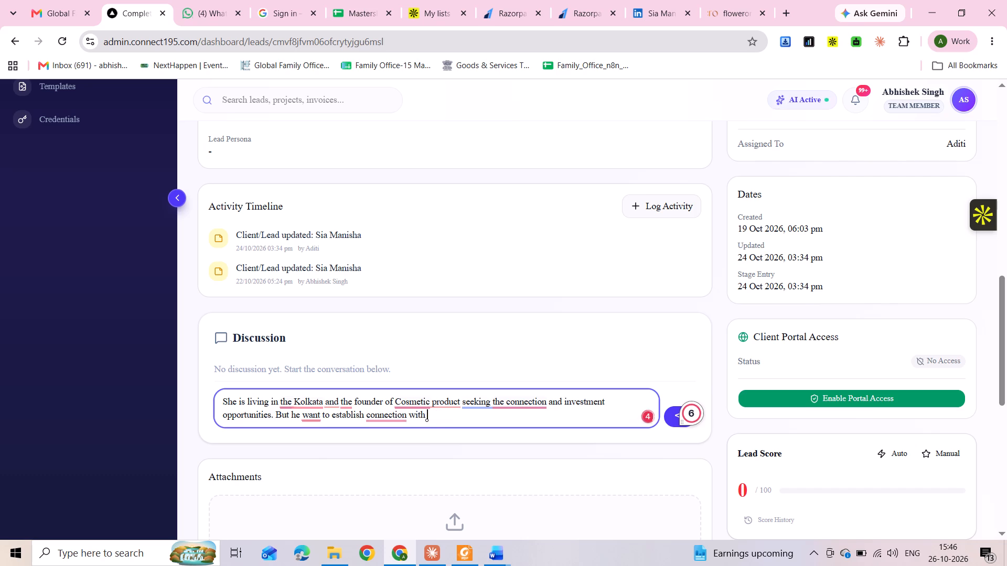
Finish the discussion note on Sia's lead record with "our organization ." and post it.
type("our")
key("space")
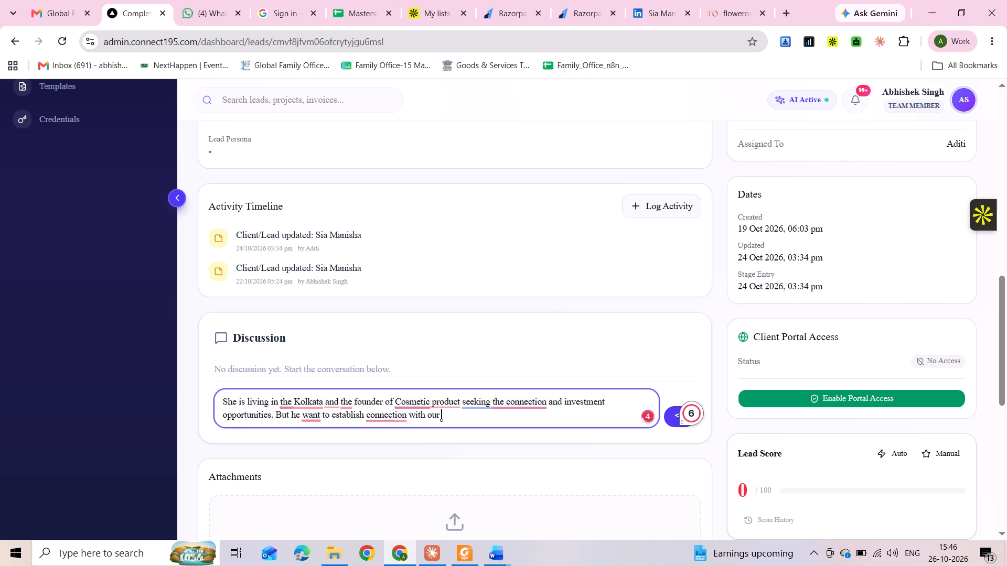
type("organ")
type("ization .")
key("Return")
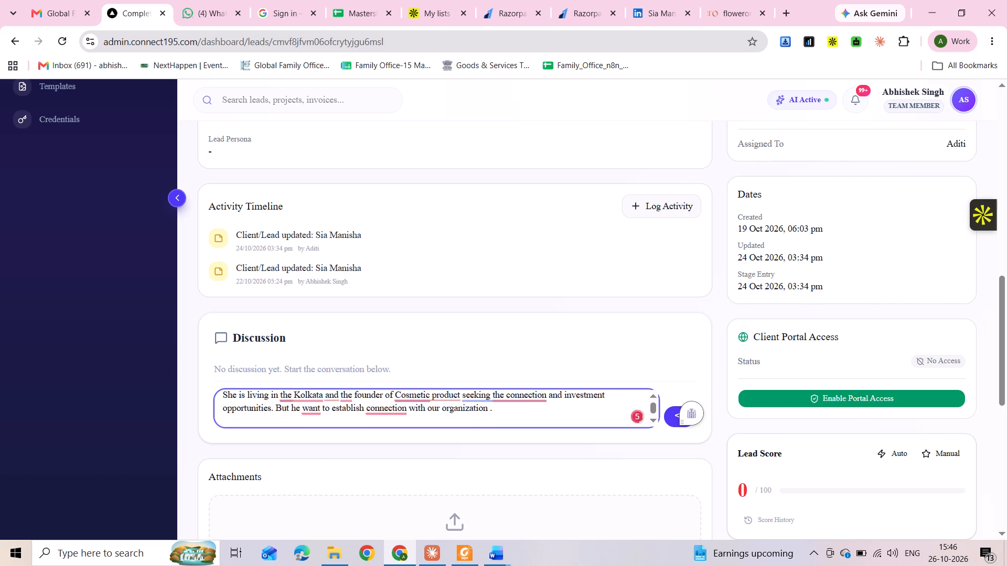
left_click(668, 410)
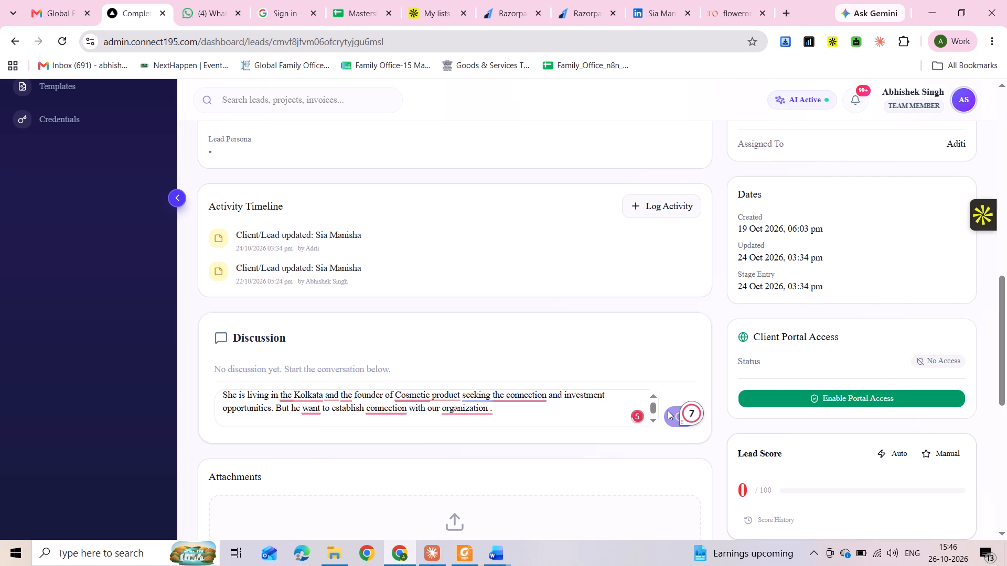
Return to the reply draft in Gmail and delete the nexthappen.com/event/54 address after "Payment Link :".
scroll(574, 286, "up", 4)
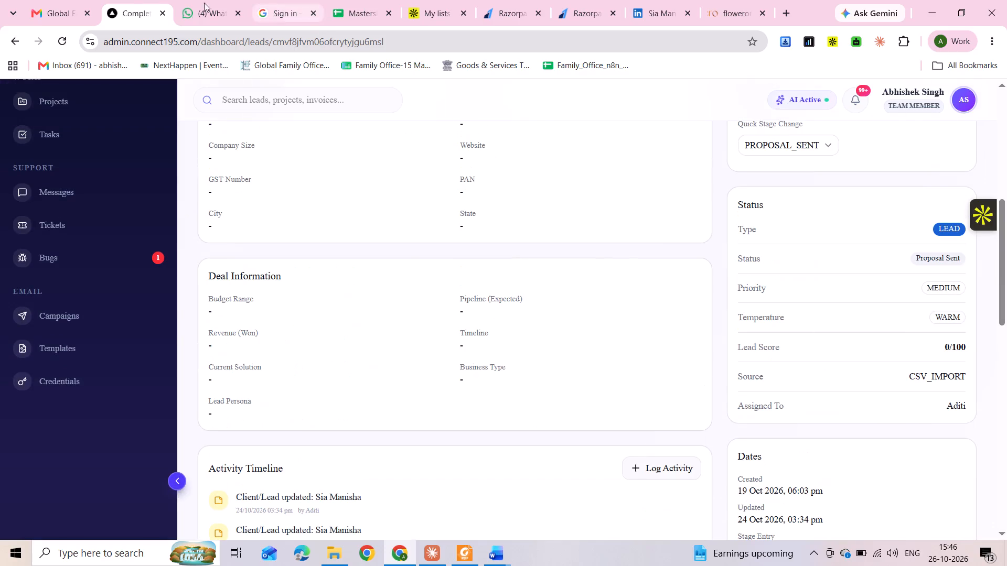
double_click(64, 3)
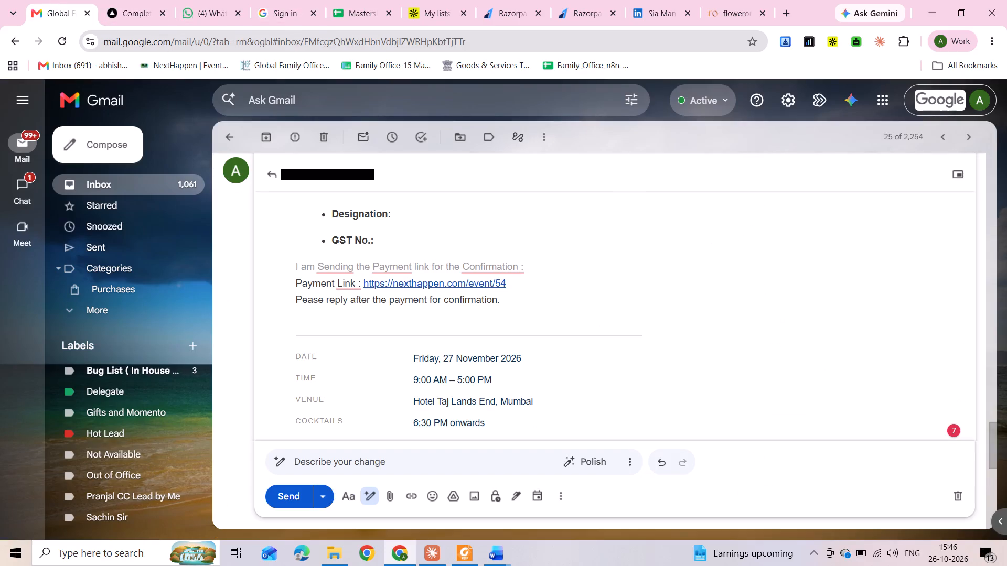
scroll(784, 350, "down", 1)
scroll(724, 316, "up", 1)
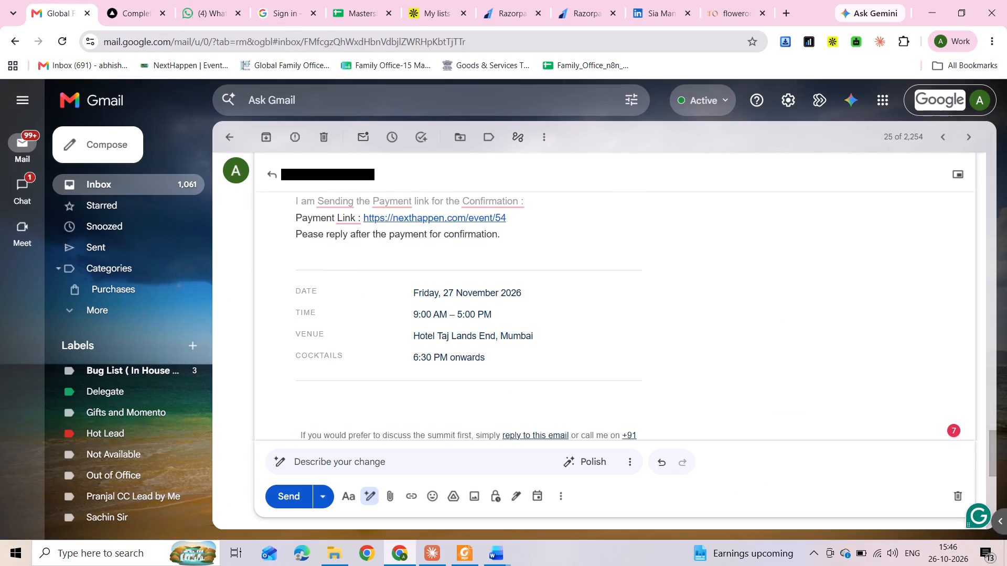
scroll(668, 311, "up", 2)
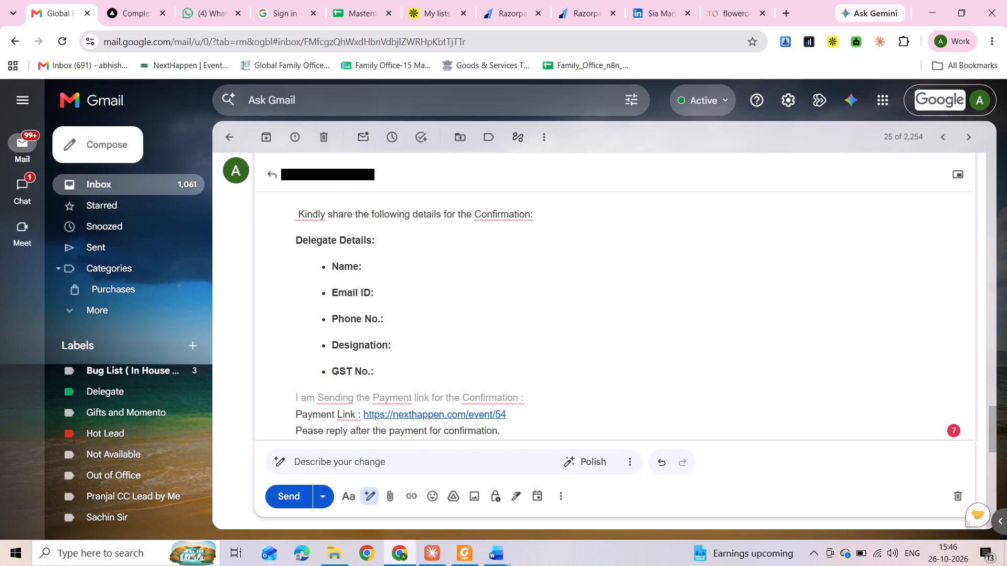
scroll(508, 312, "up", 2)
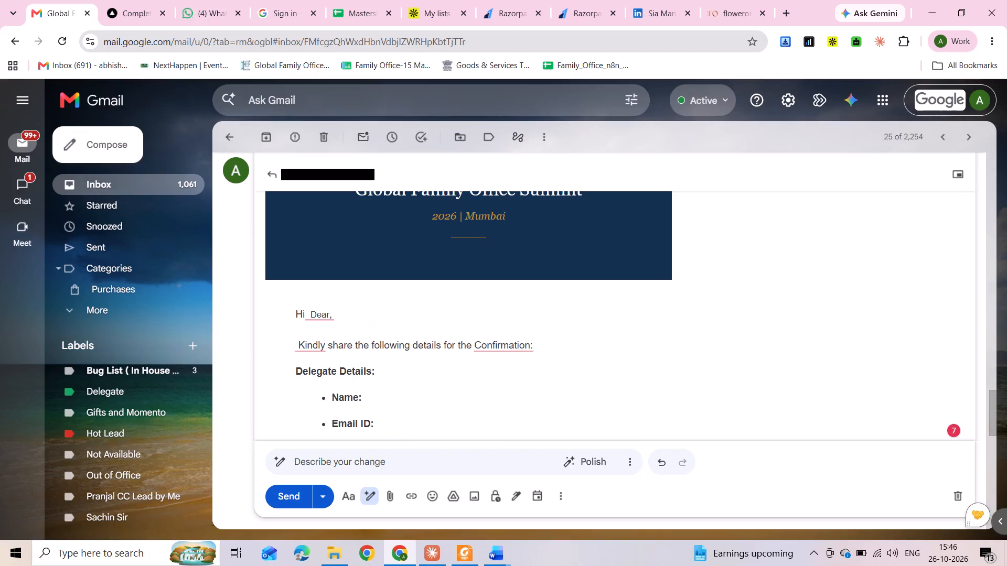
scroll(531, 362, "down", 2)
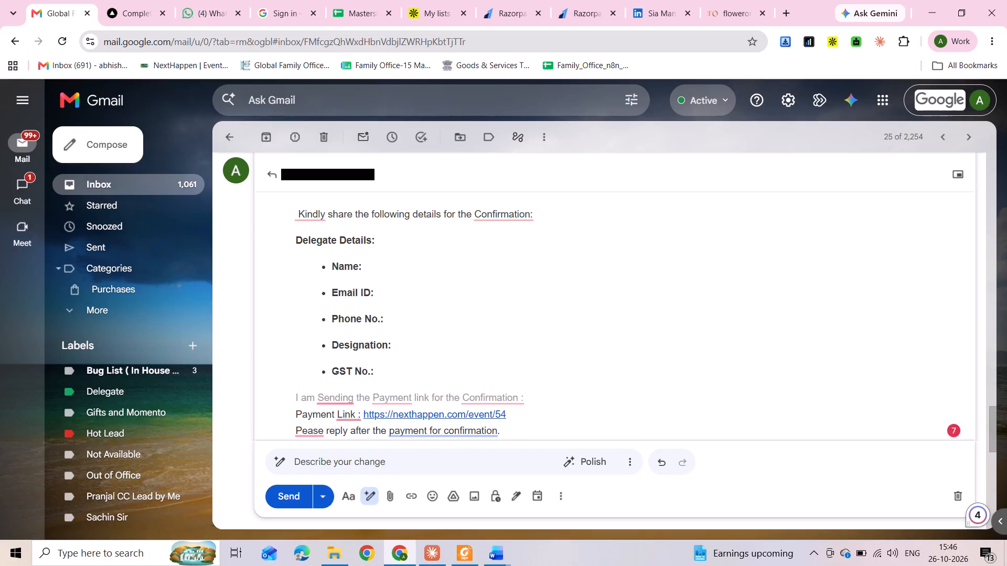
scroll(512, 416, "down", 1)
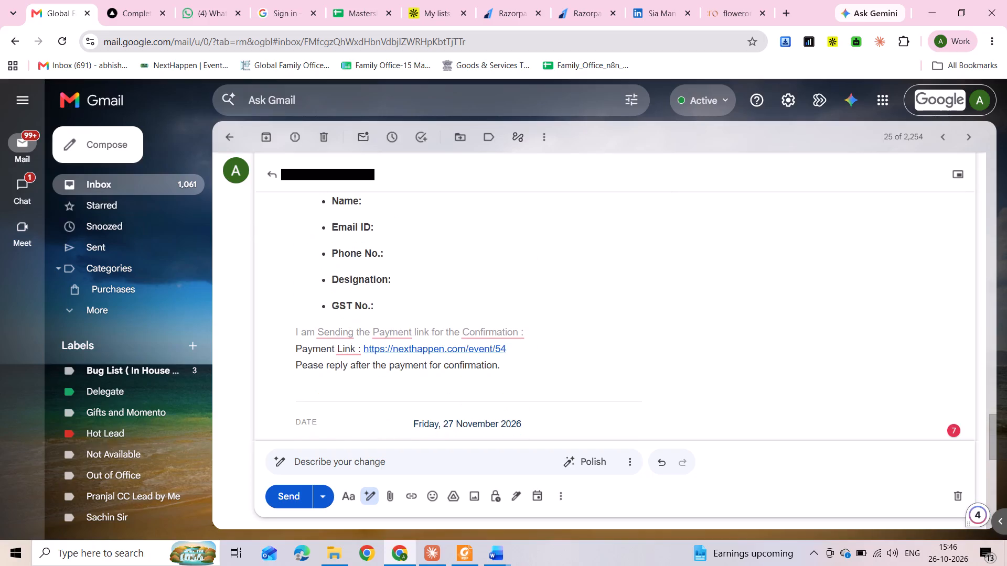
left_click(517, 355)
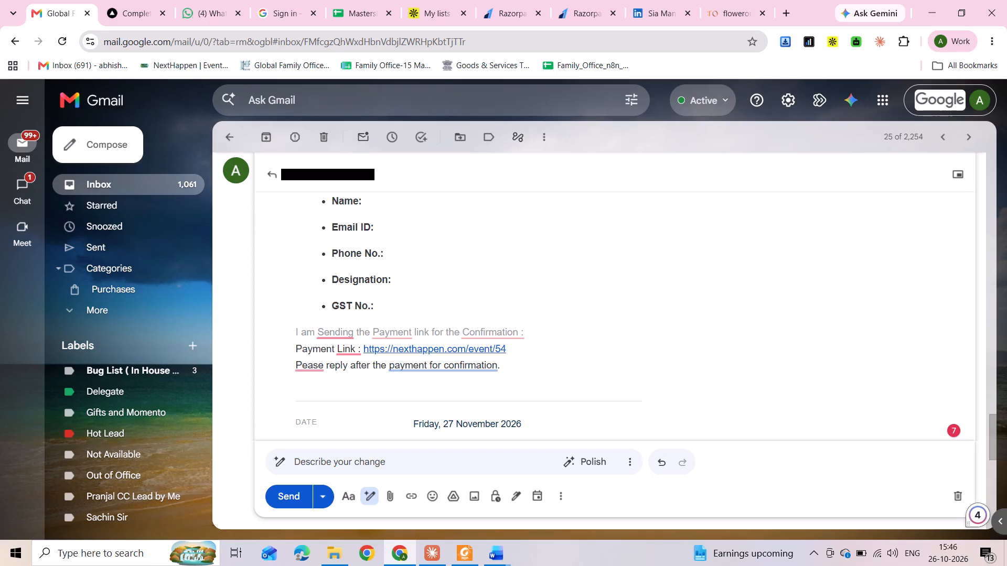
key("BackSpace")
key("BackSpace")
key("BackSpace")
key("BackSpace")
key("BackSpace")
key("BackSpace")
key("BackSpace")
key("BackSpace")
key("BackSpace")
key("BackSpace")
key("BackSpace")
key("BackSpace")
key("BackSpace")
key("BackSpace")
key("BackSpace")
key("BackSpace")
key("BackSpace")
key("BackSpace")
key("BackSpace")
key("BackSpace")
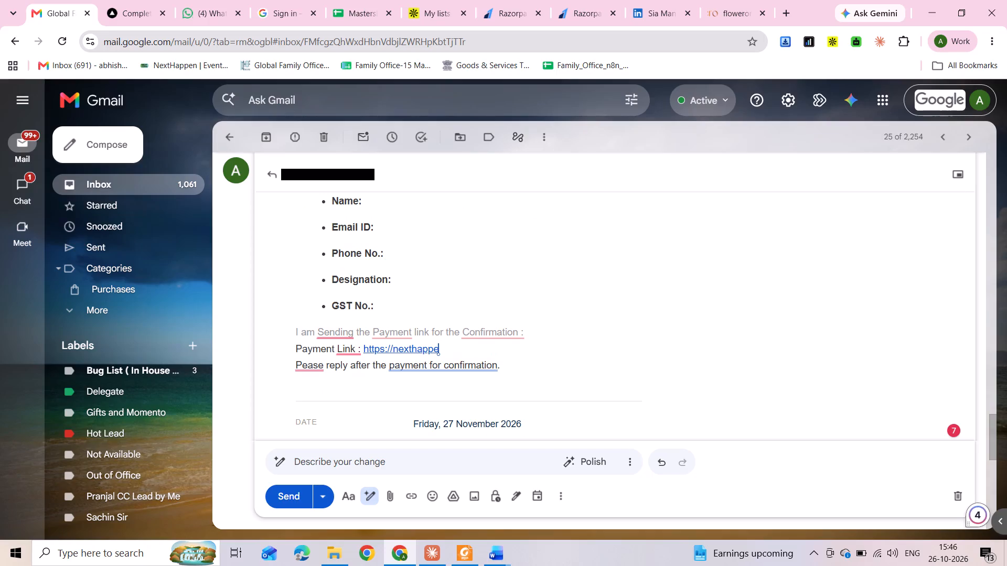
key("BackSpace")
key("BackSpace")
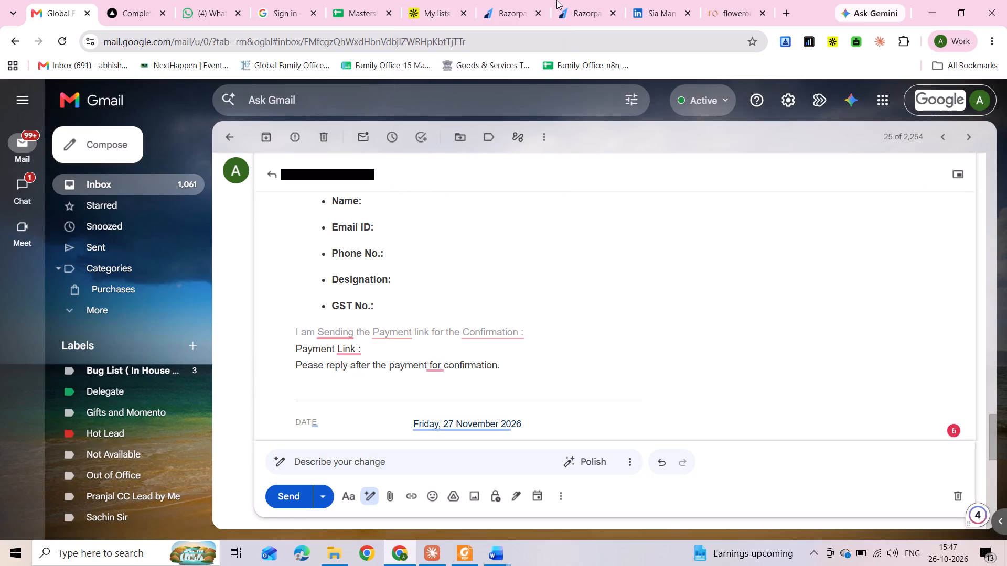
Switch to the Discount Template document in Word and copy the Standard, Prime and Premium Pass inclusions on its last page.
double_click(497, 552)
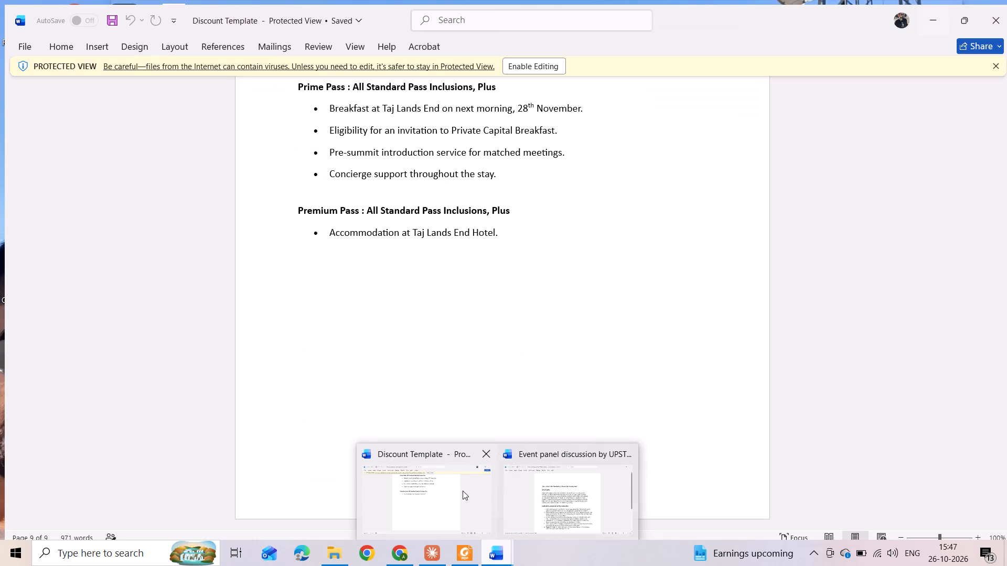
left_click(420, 505)
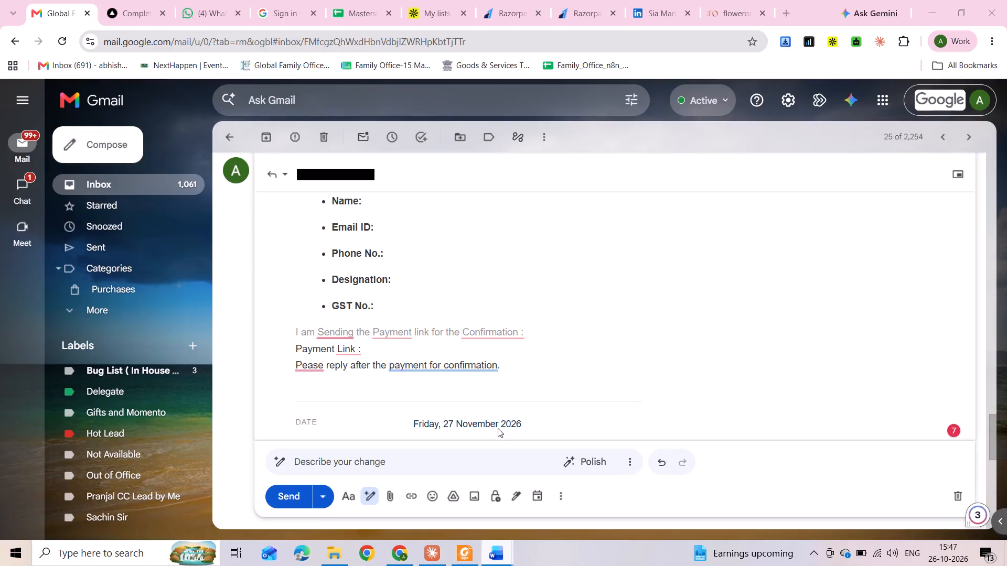
scroll(465, 361, "up", 5)
scroll(448, 349, "down", 2)
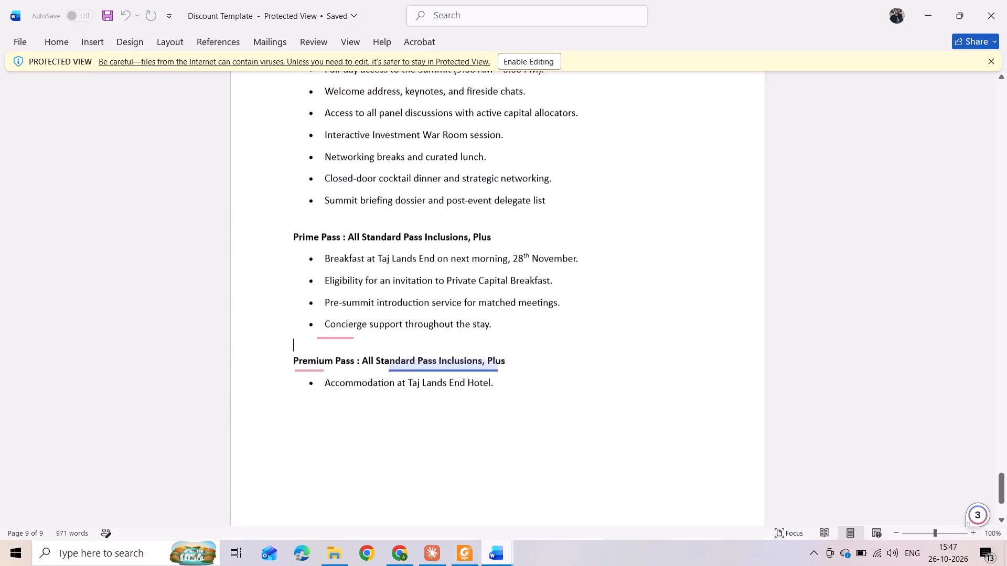
scroll(468, 354, "down", 1)
scroll(270, 280, "up", 6)
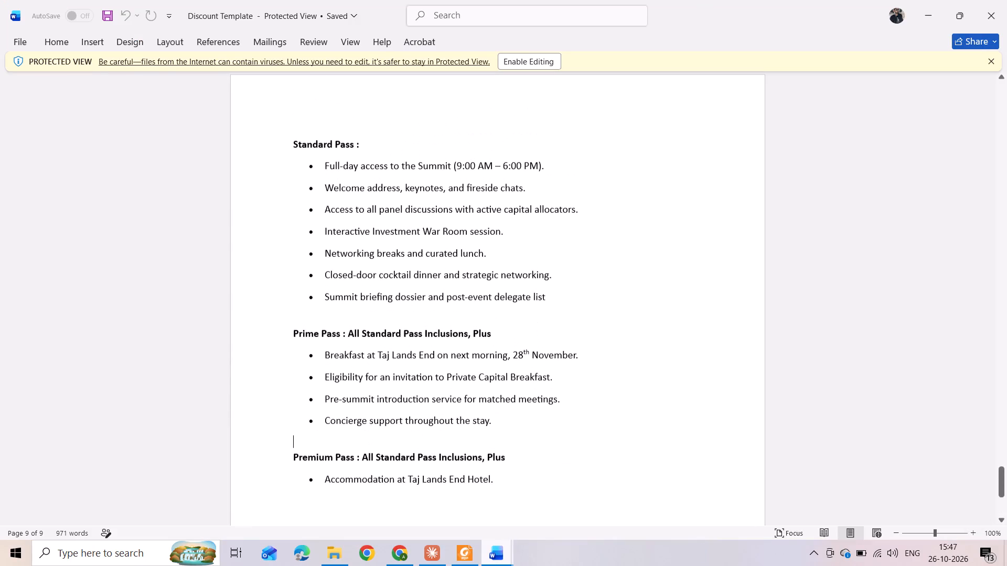
left_click_drag(291, 140, 363, 224)
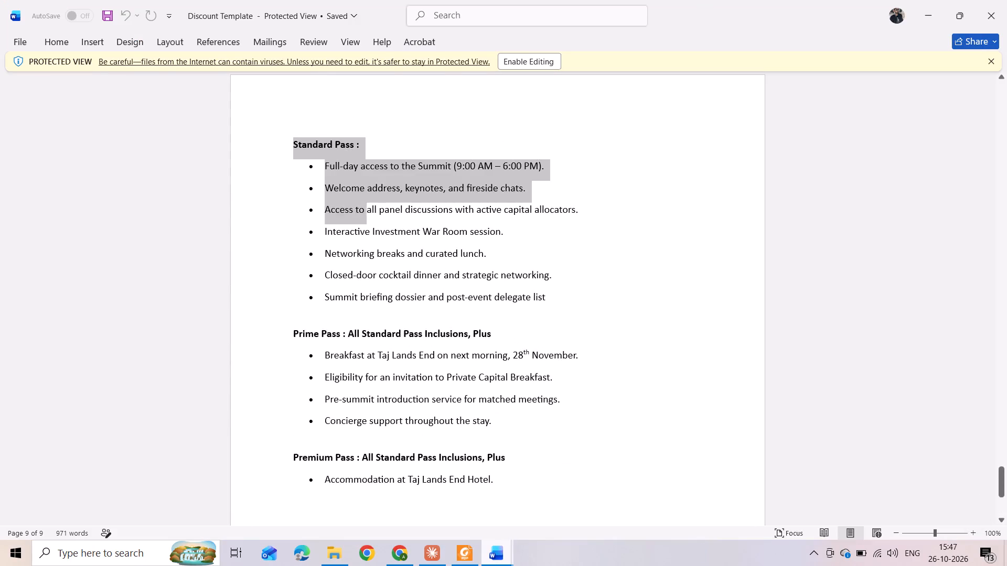
left_click_drag(363, 224, 419, 255)
scroll(363, 227, "down", 5)
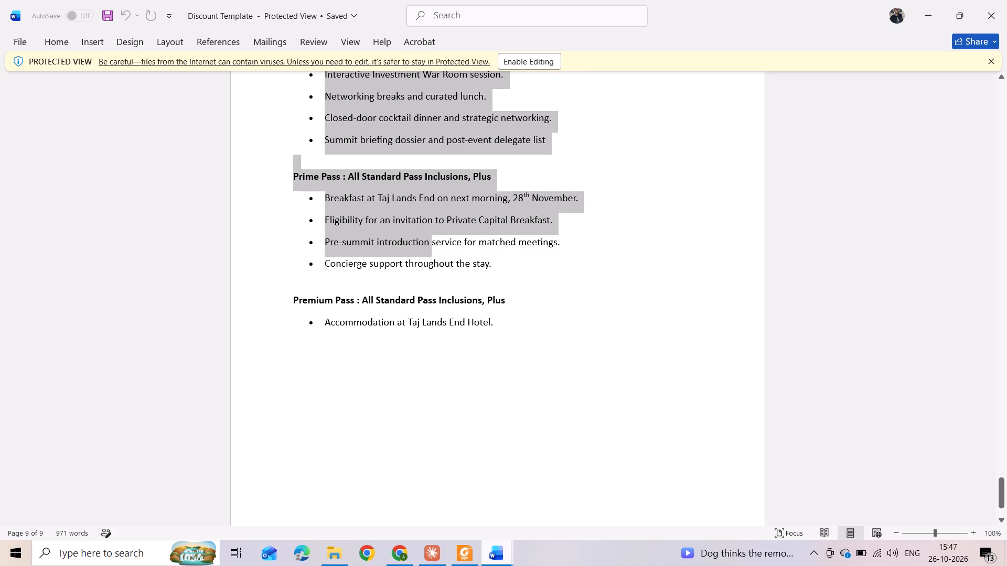
left_click_drag(419, 255, 470, 293)
scroll(430, 295, "down", 2)
key("ctrl+c")
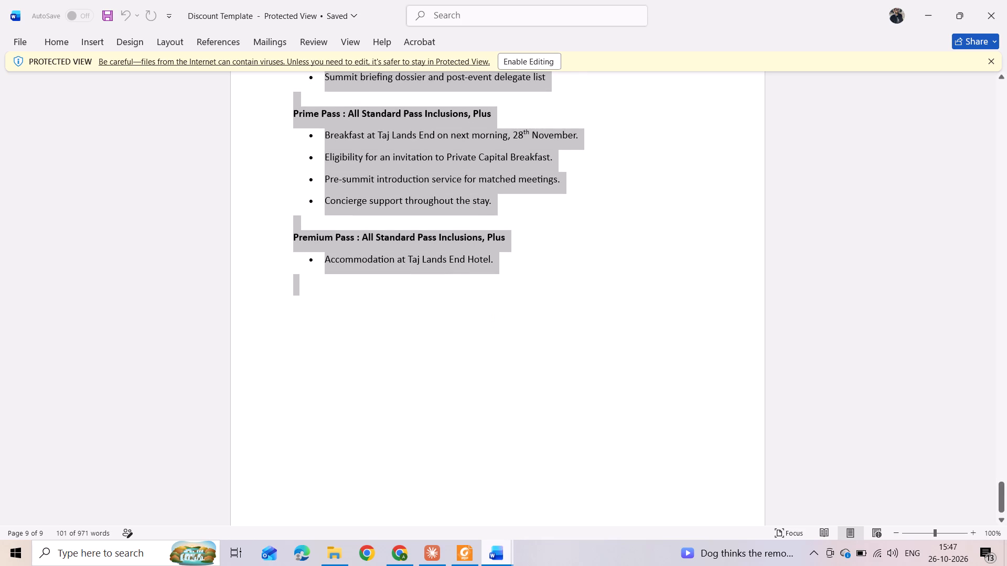
Back in the Gmail reply draft, paste the copied pass inclusions on a new line below "GST No.:" in the delegate details.
left_click(395, 562)
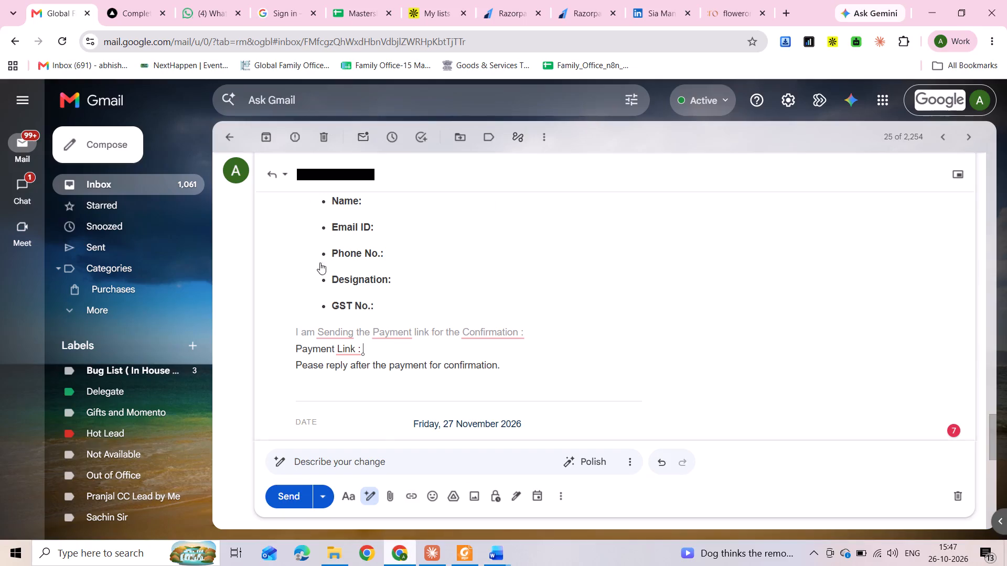
scroll(450, 329, "up", 3)
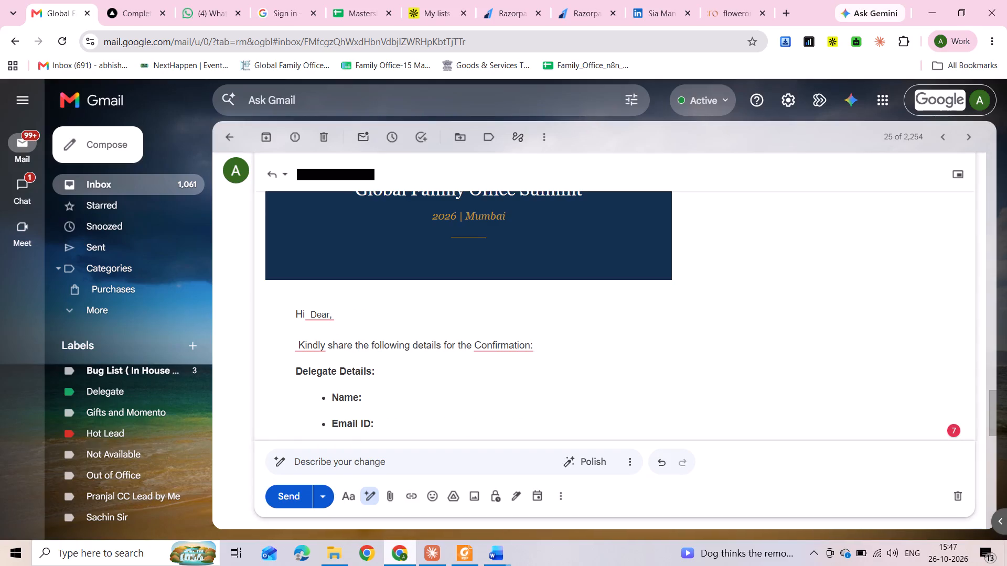
scroll(405, 385, "down", 2)
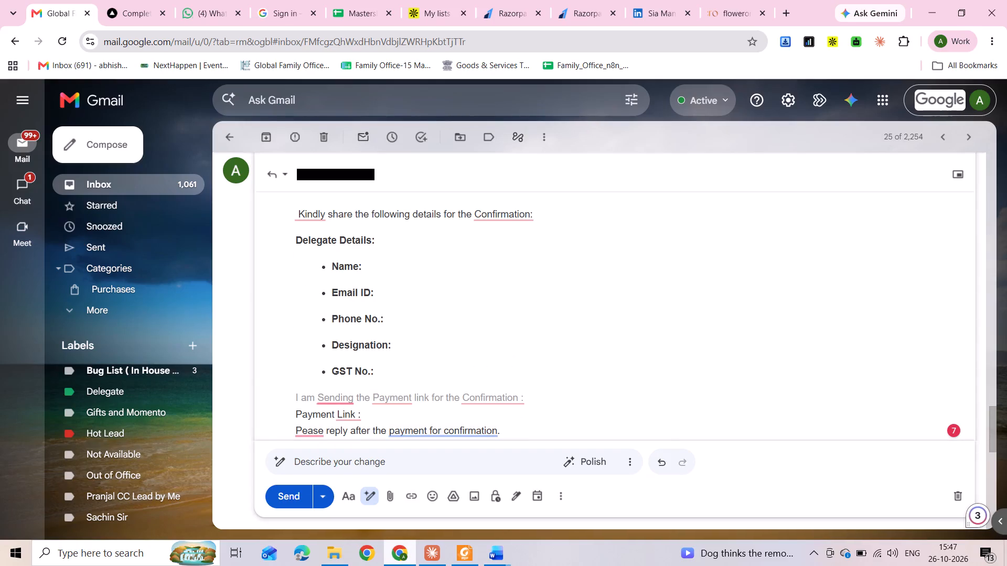
double_click(394, 373)
key("shift+Return")
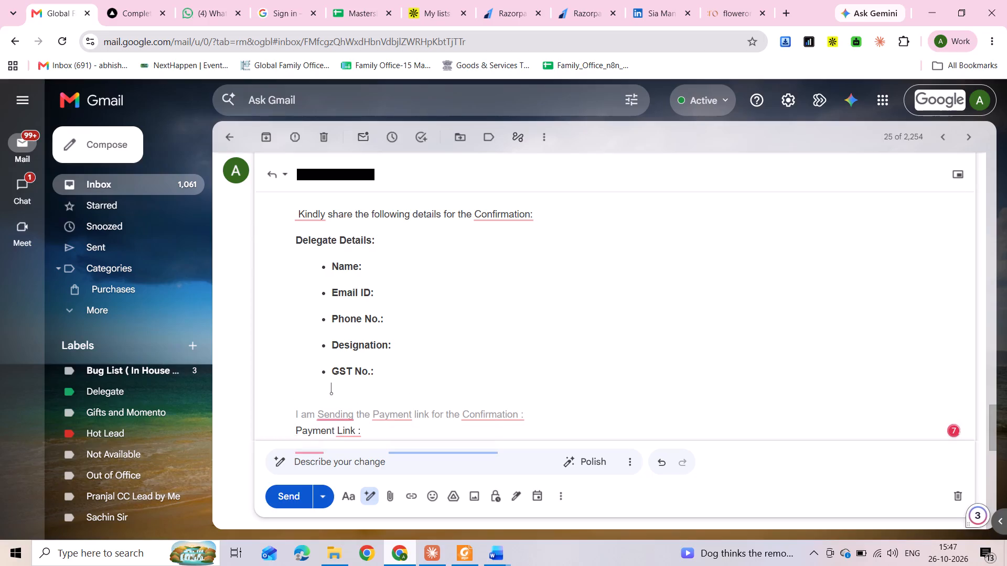
key("ctrl+v")
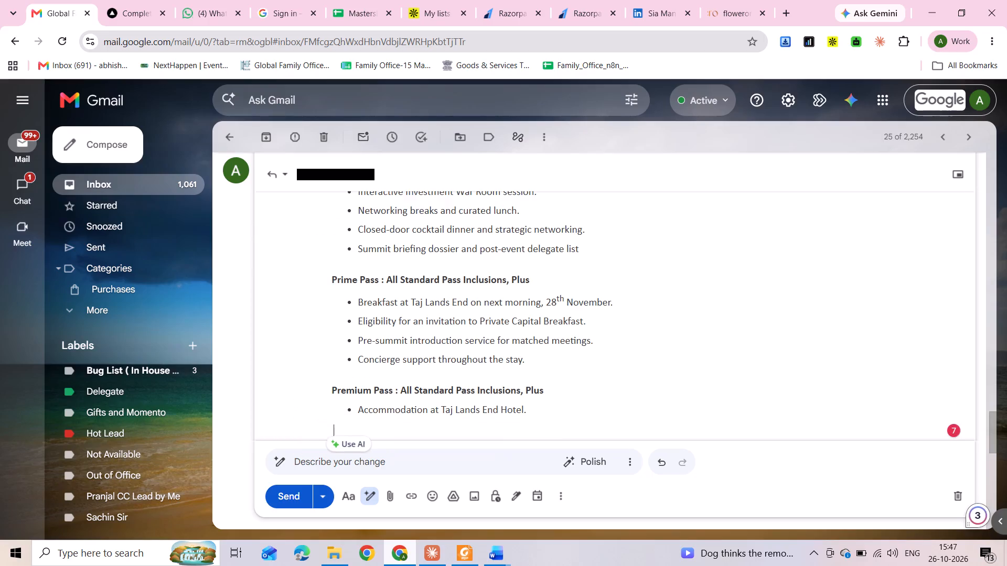
scroll(425, 362, "down", 1)
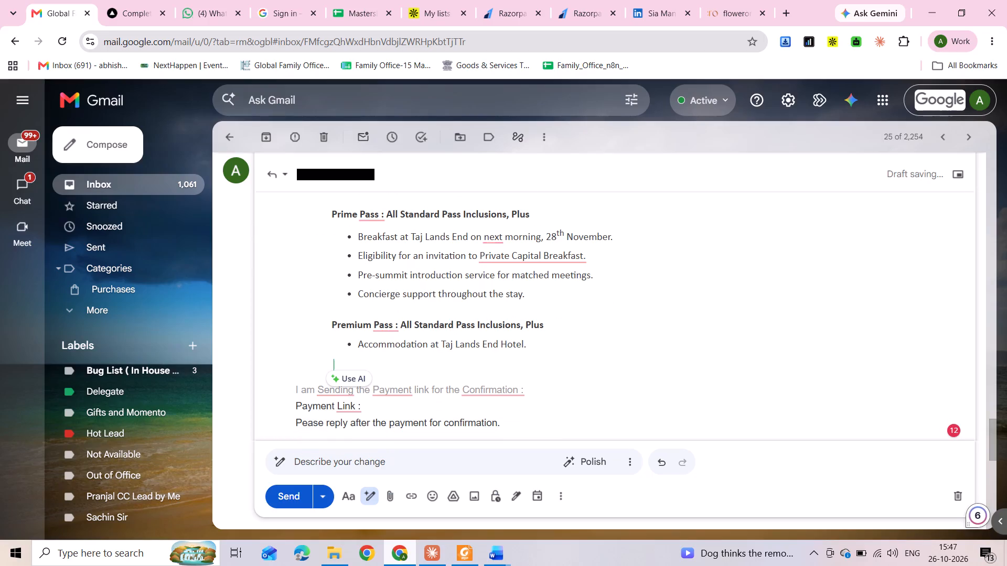
Go back to the Discount Template in Word and look back through its earlier pages for the payment link and pass payment details.
left_click(503, 557)
left_click(384, 492)
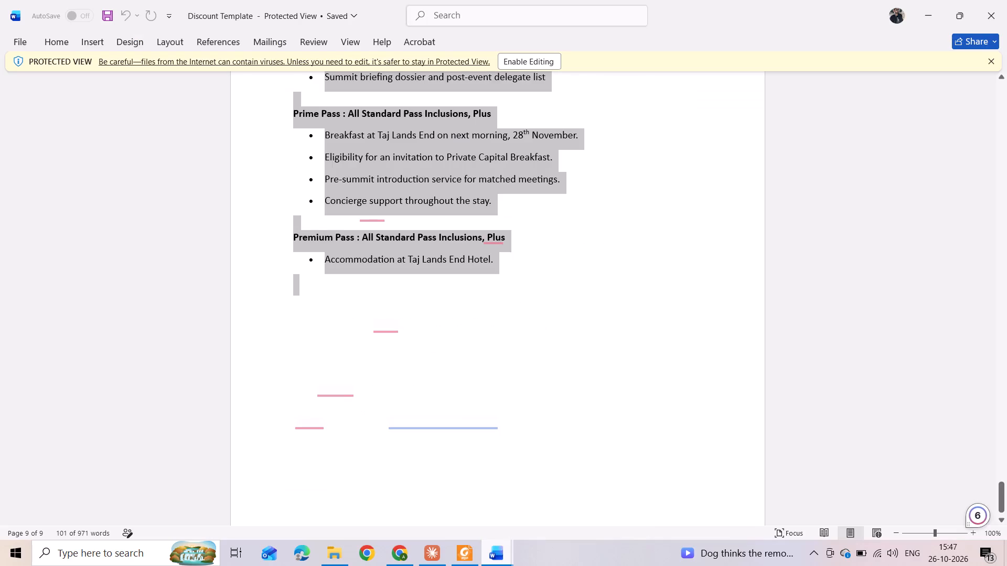
left_click(574, 365)
scroll(668, 351, "up", 7)
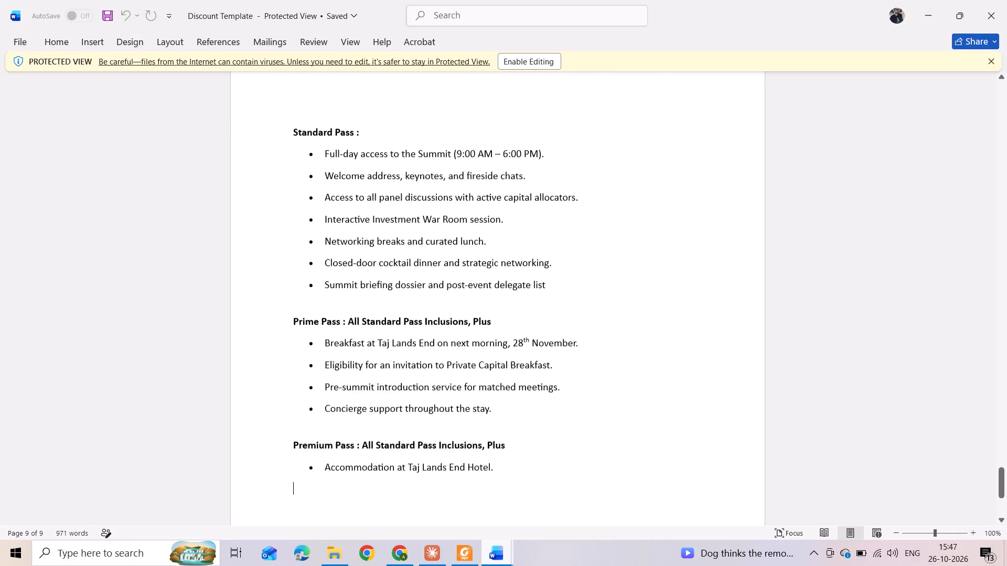
scroll(666, 353, "up", 13)
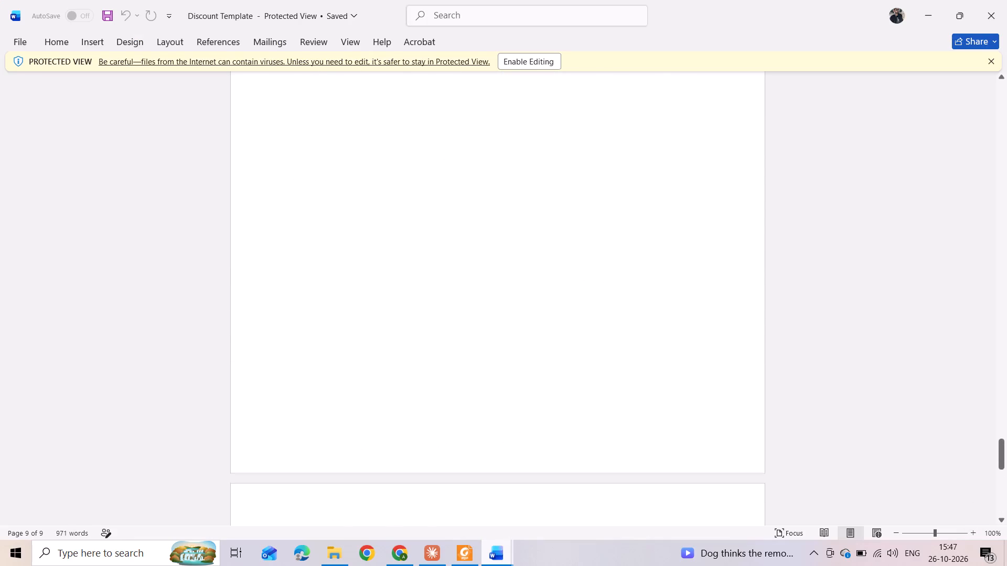
scroll(626, 354, "up", 11)
scroll(683, 381, "up", 4)
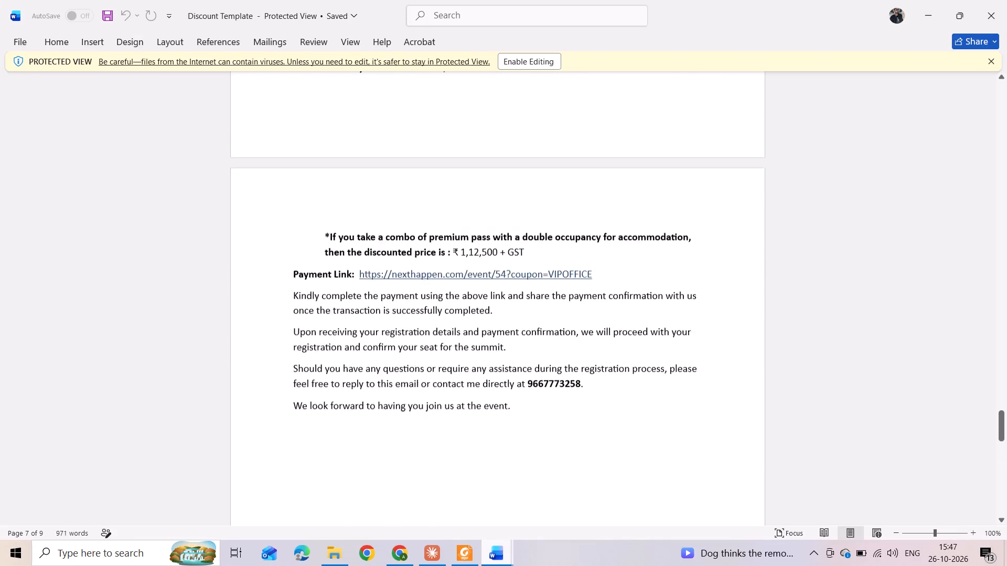
scroll(559, 347, "up", 14)
scroll(498, 347, "up", 4)
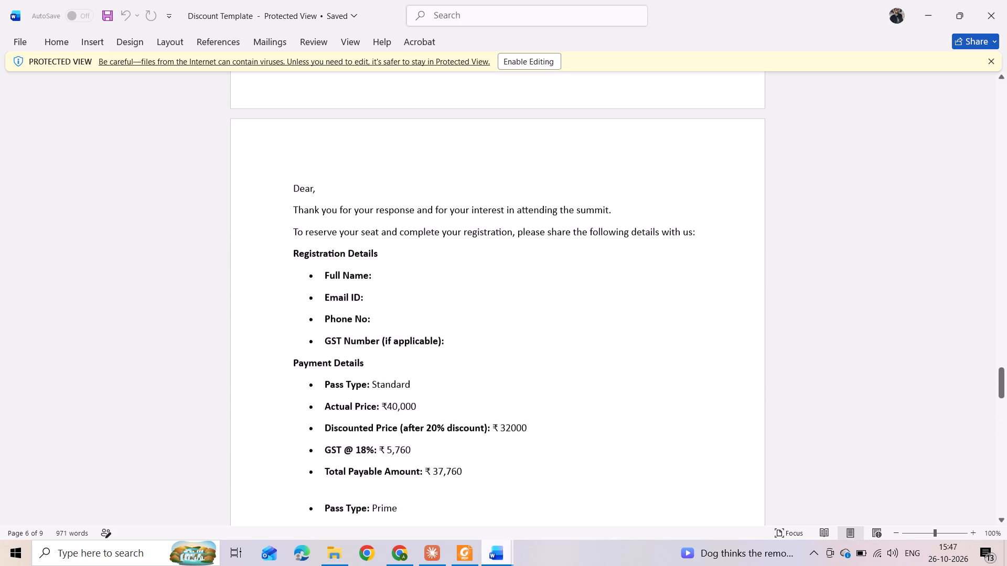
In Word's Discount Template document, select the registration and payment reply offering the 20% discount, from "Dear," onward through the pass prices and payment link.
left_click_drag(292, 182, 353, 297)
scroll(350, 278, "down", 11)
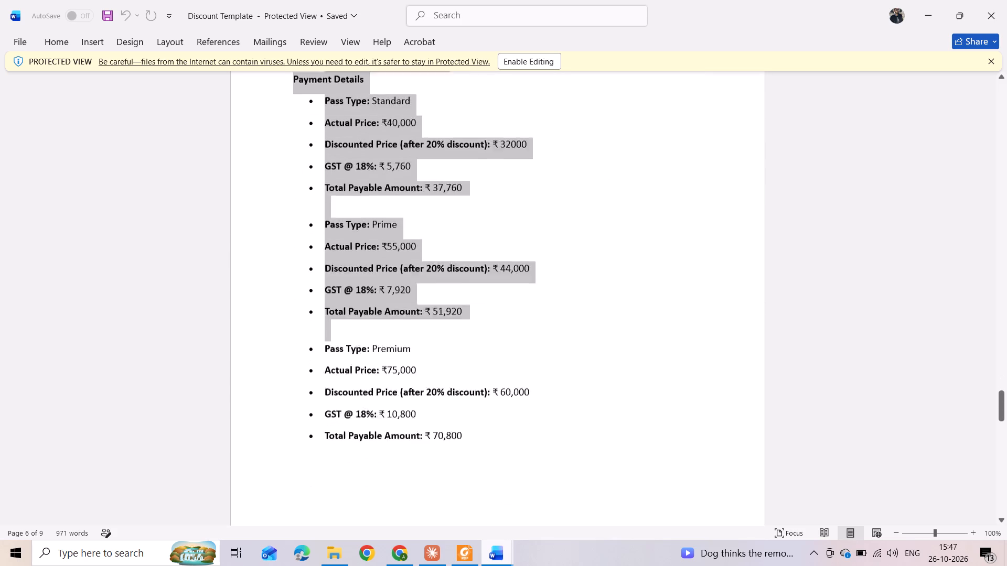
left_click_drag(353, 297, 360, 302)
scroll(354, 297, "down", 9)
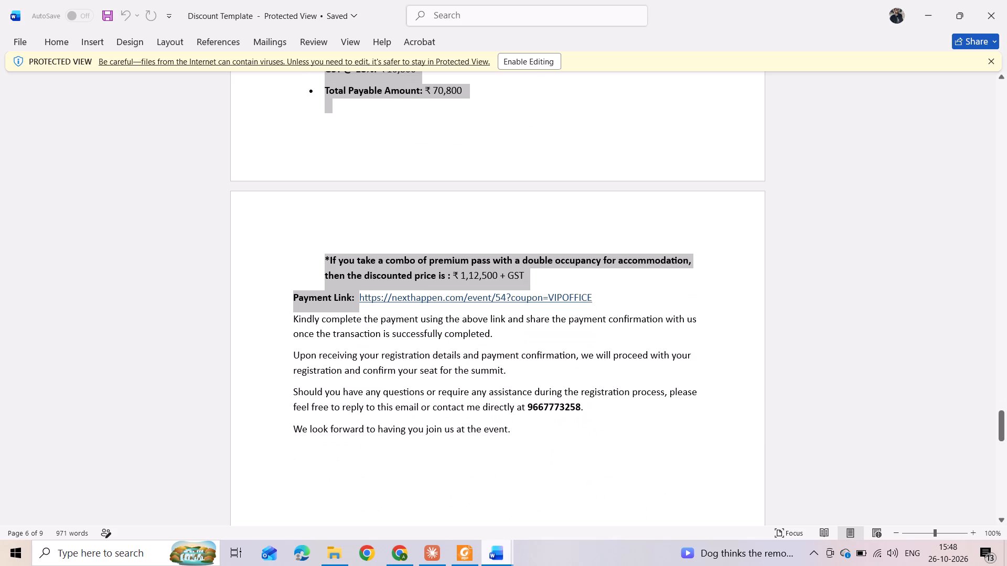
left_click(290, 161)
double_click(323, 161)
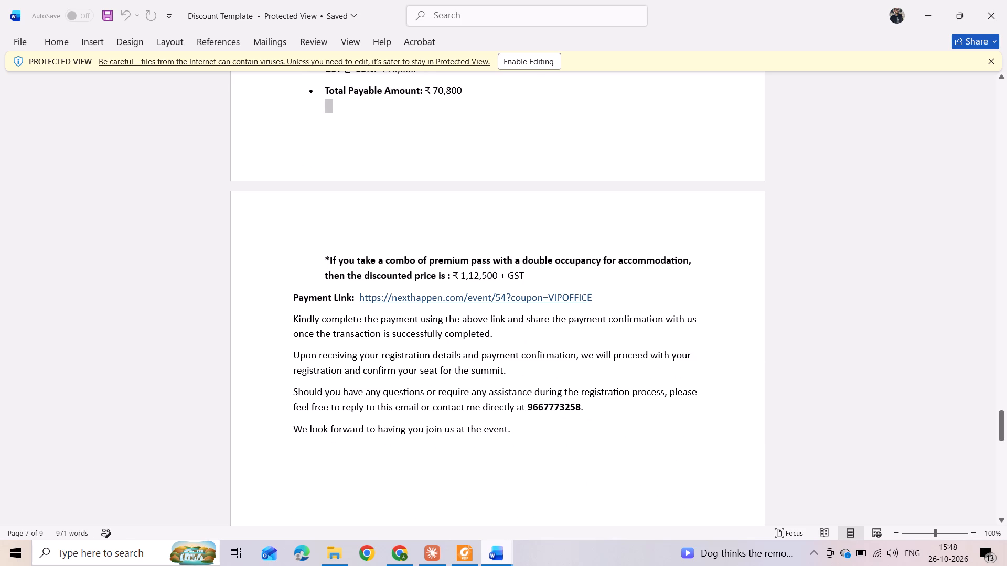